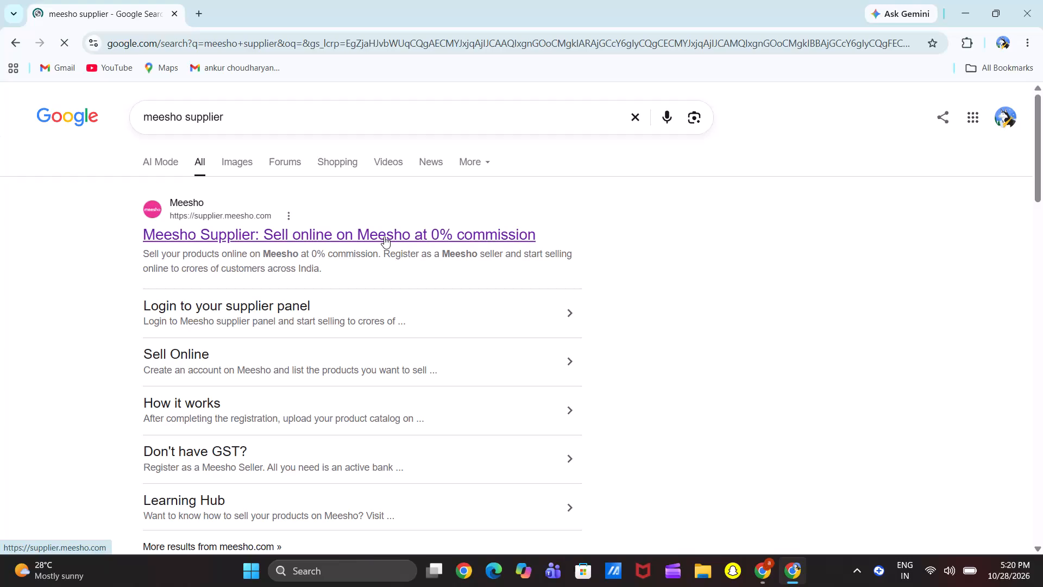
Log in to the Meesho supplier panel from the search result and dismiss the Flash Sale promotion.
click(370, 233)
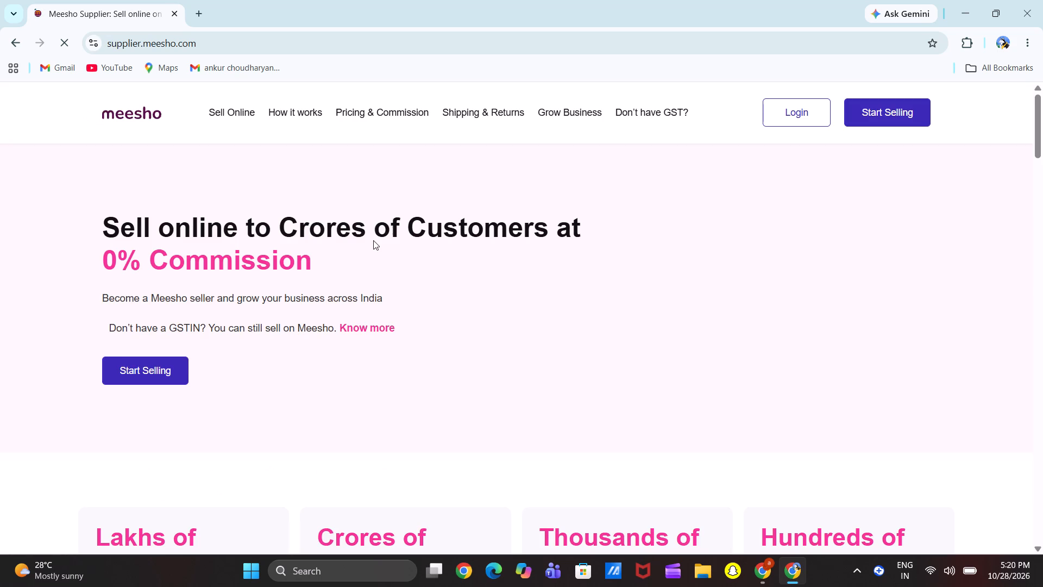
click(787, 115)
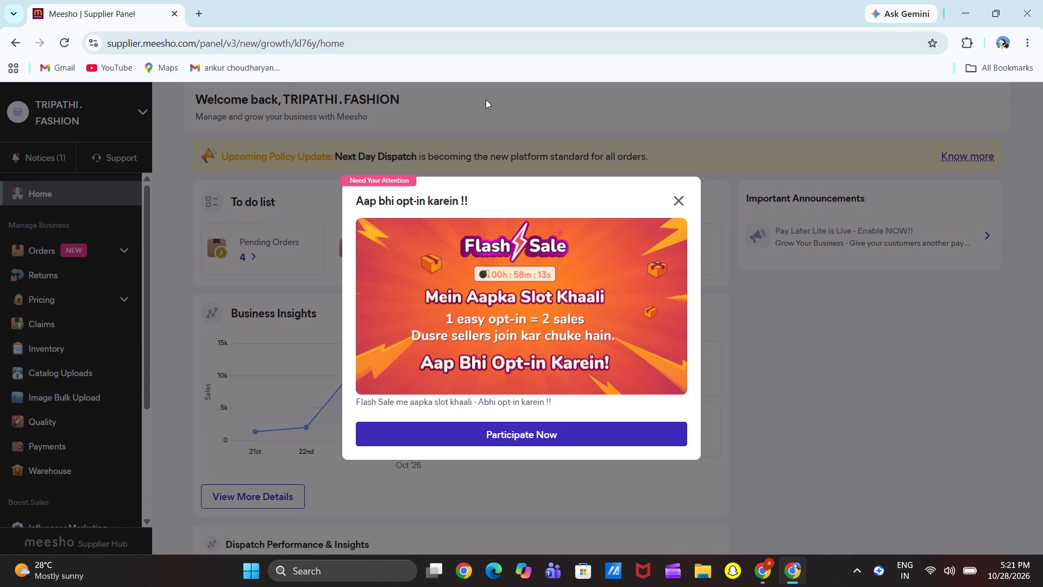
click(681, 198)
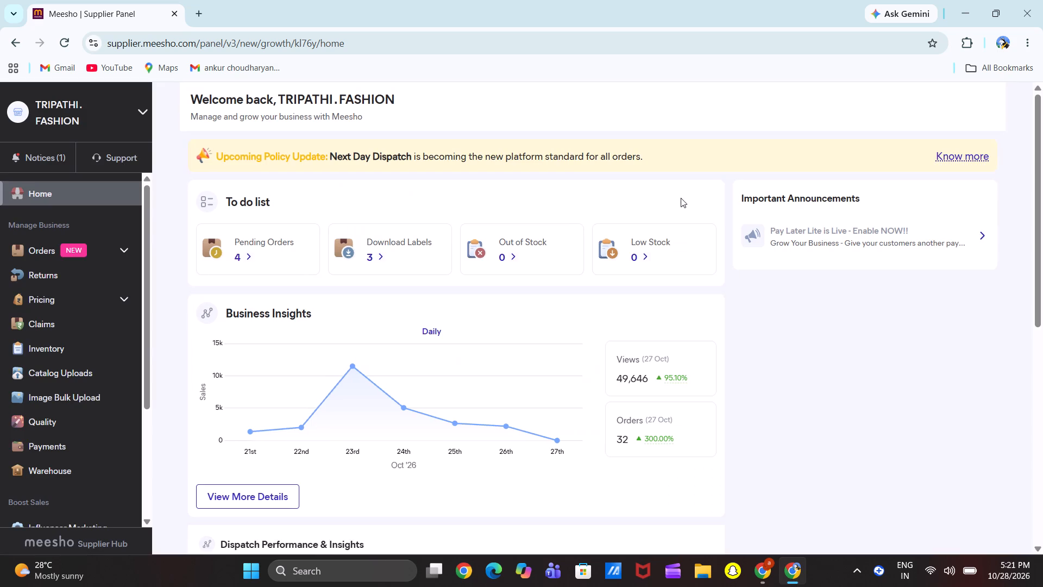
Open the Catalog Uploads page of the supplier panel.
click(81, 371)
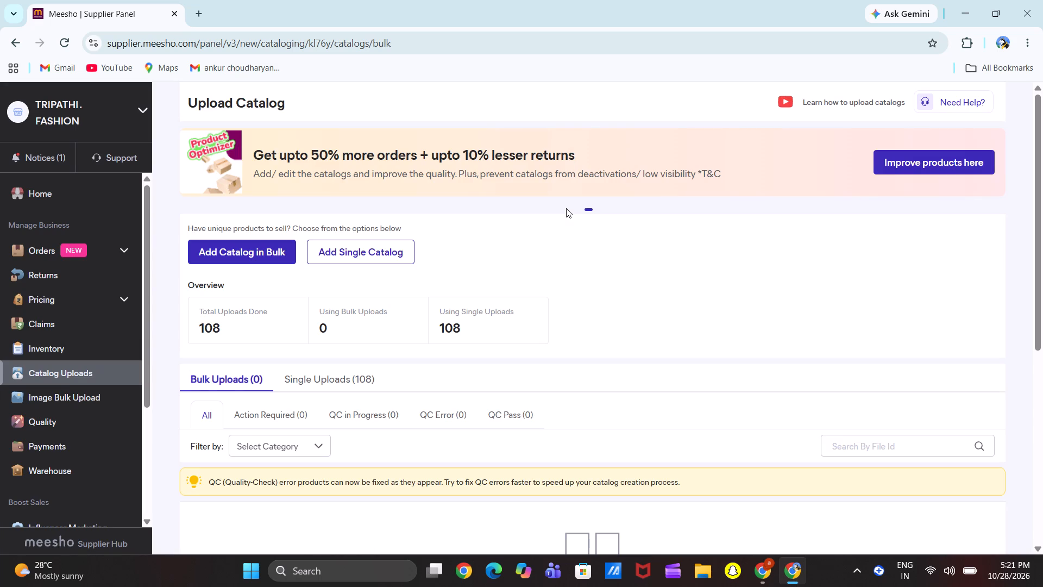
Switch the computer's Wi-Fi connection to the iPhone 14 hotspot and return to the catalog page.
click(931, 566)
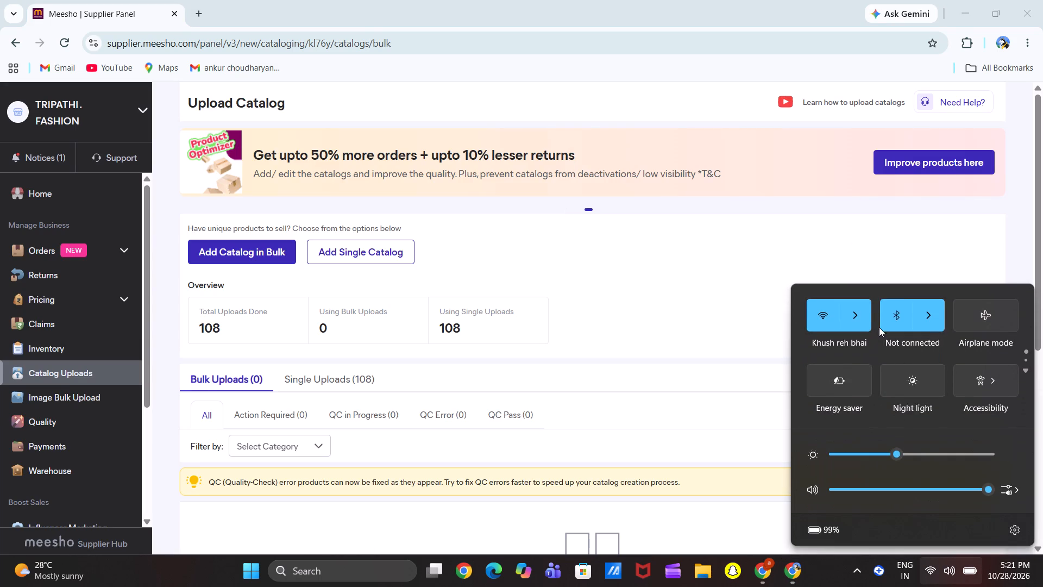
click(855, 311)
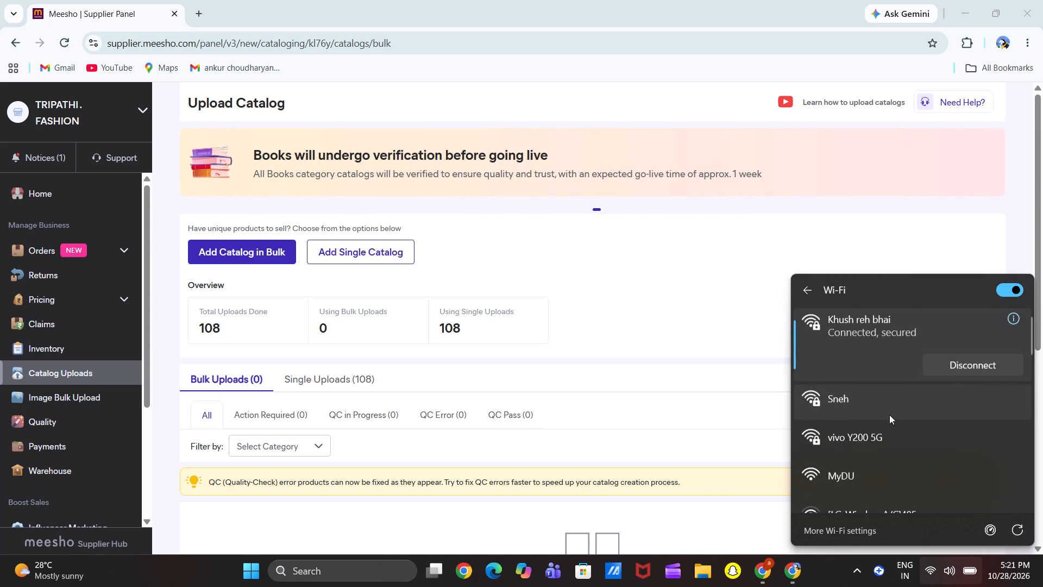
scroll(900, 432, down, 5)
scroll(900, 432, up, 1)
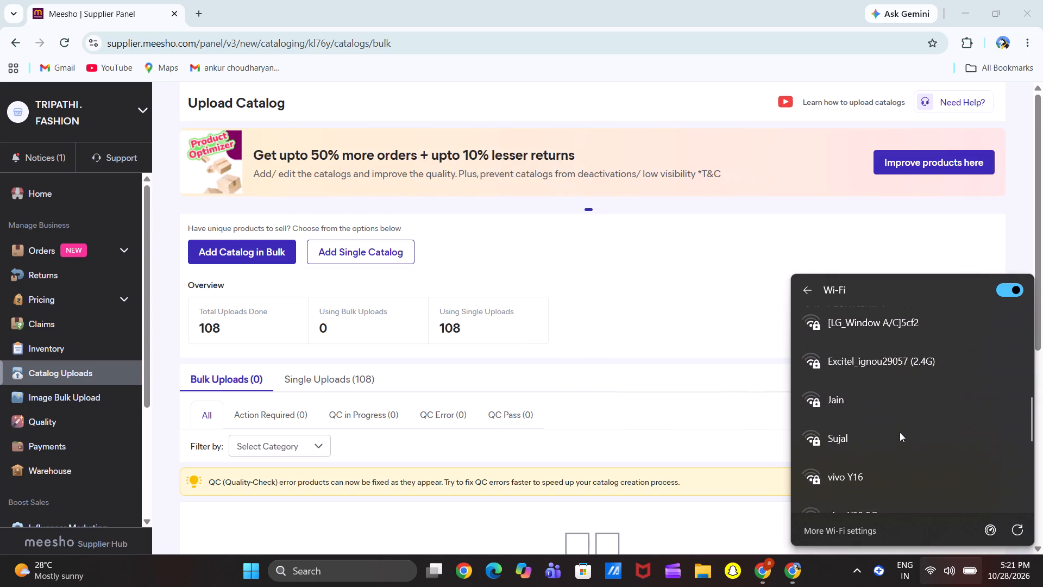
scroll(900, 432, up, 1)
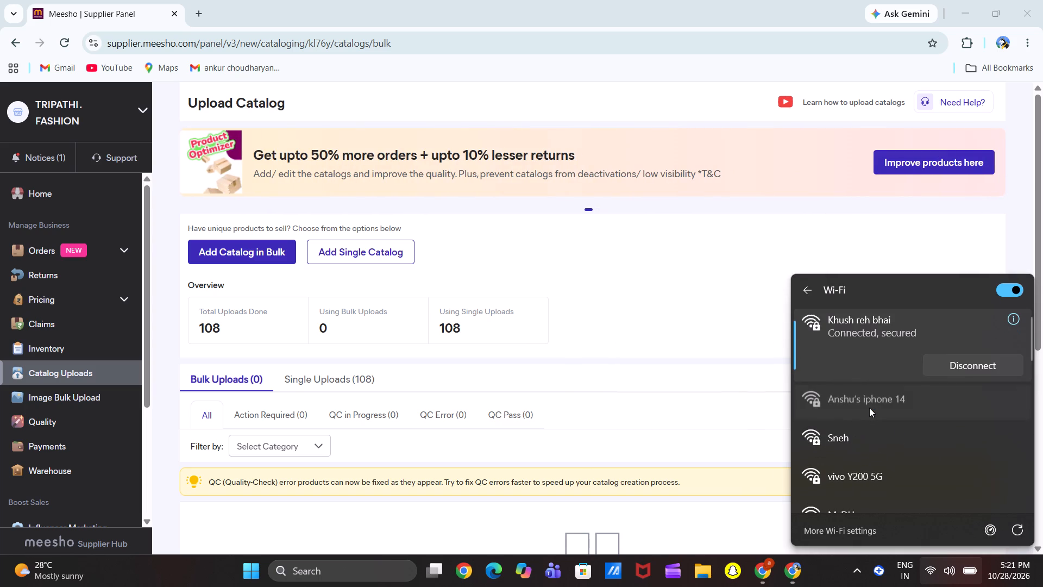
click(866, 401)
click(962, 426)
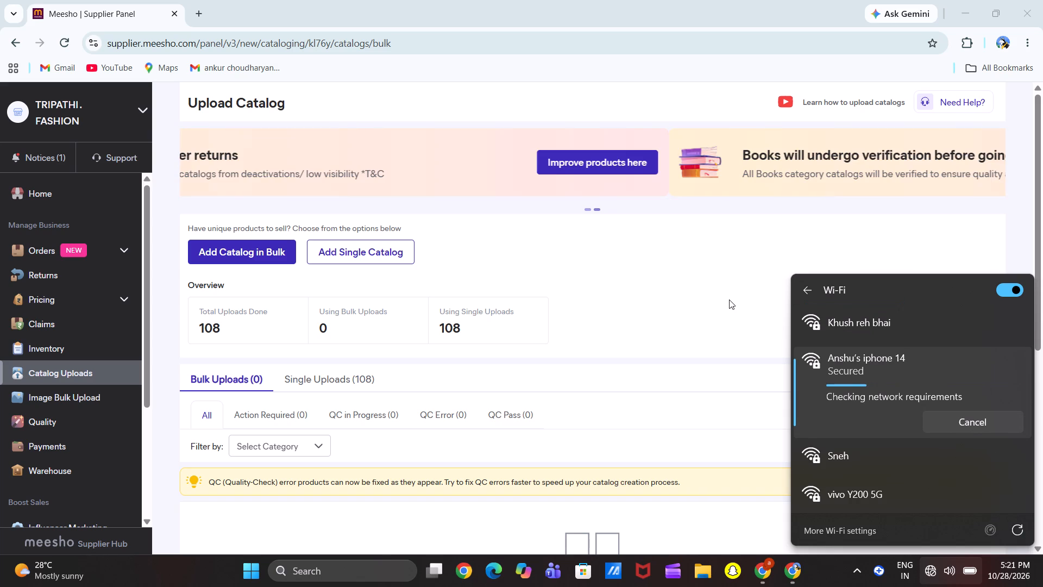
click(762, 297)
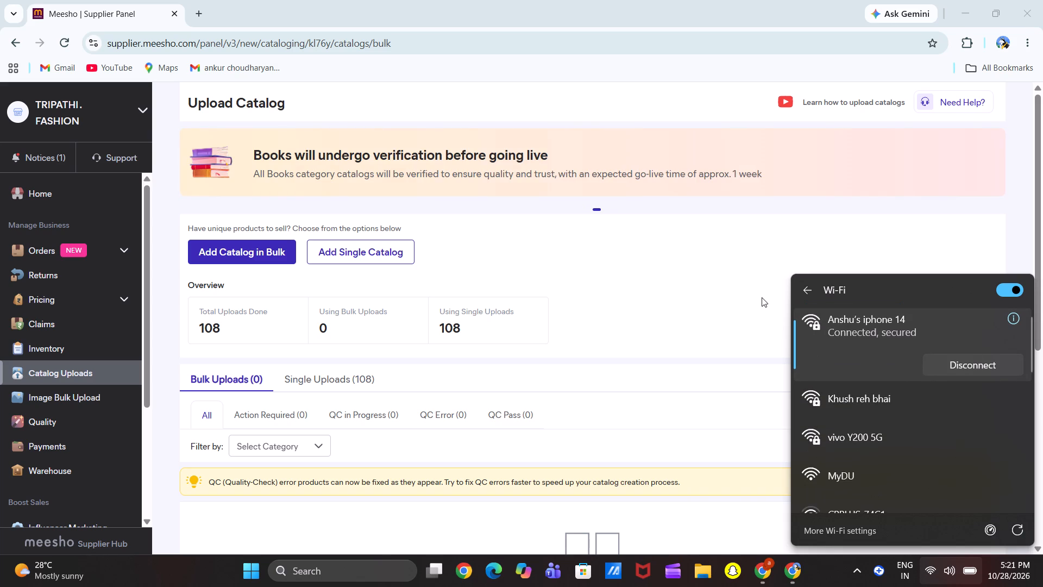
Show the Draft catalogs among the single uploads and open the first Tshirts draft for editing.
click(367, 371)
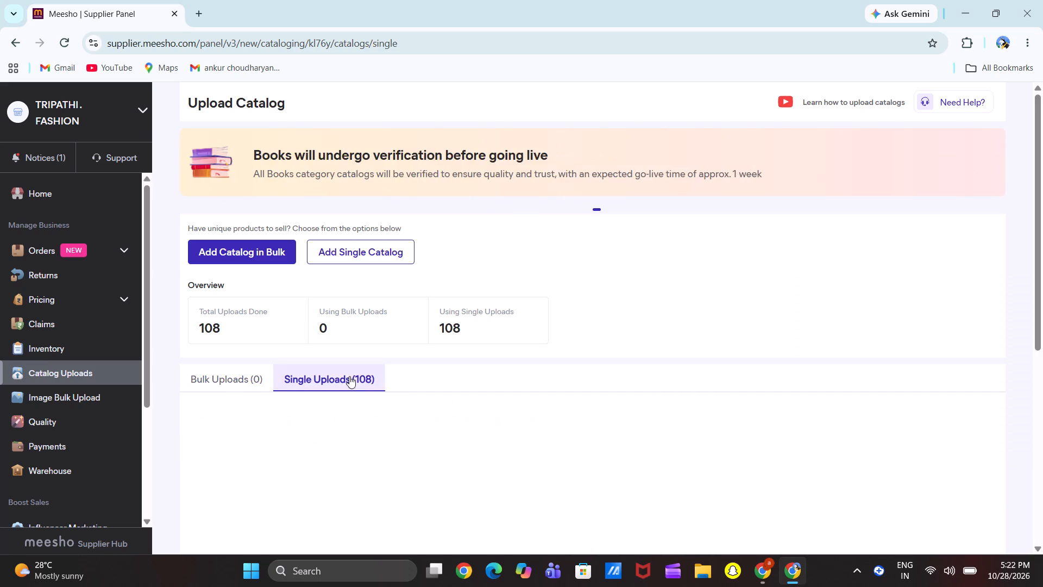
scroll(520, 407, down, 3)
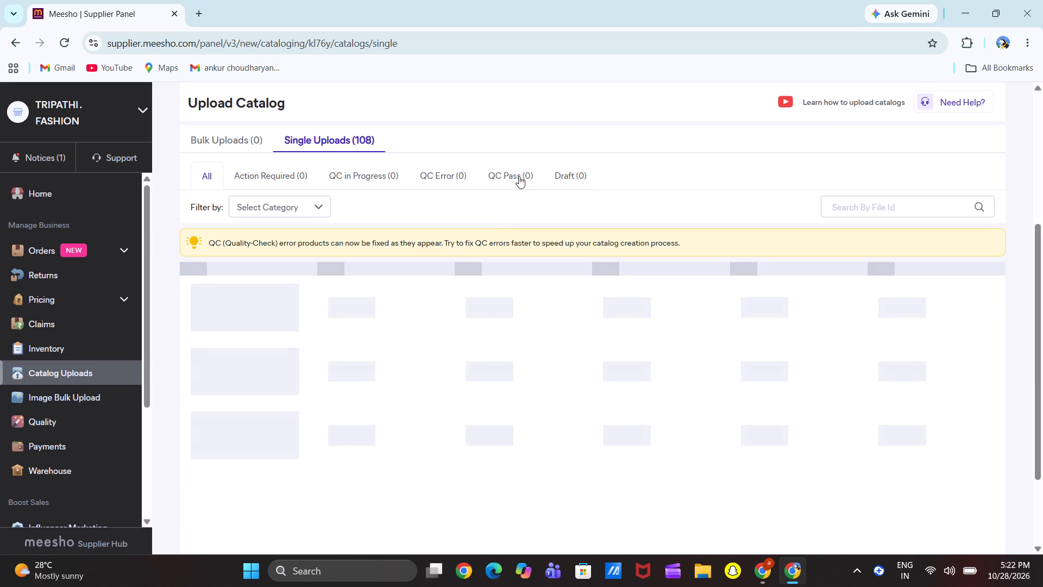
click(591, 179)
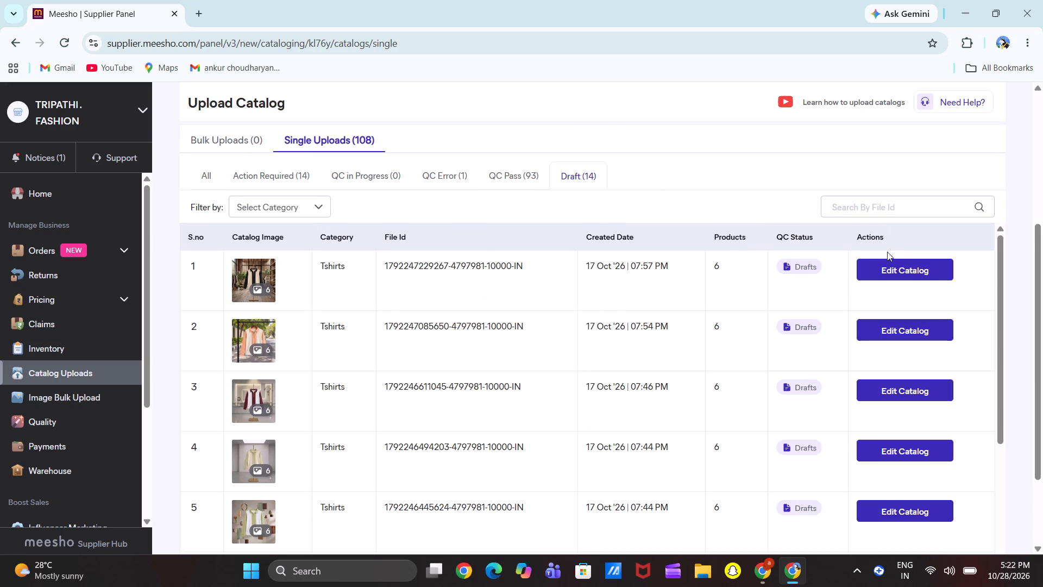
click(925, 273)
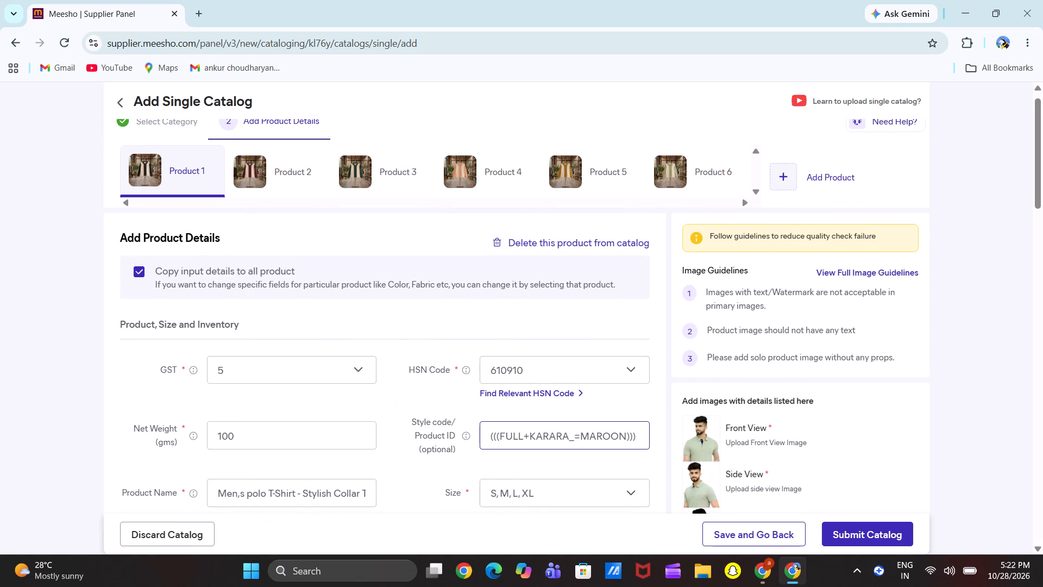
Copy Product 1's style code (((FULL+KARARA_=MAROON))) into Product 2's empty style code.
triple_click(576, 441)
double_click(576, 441)
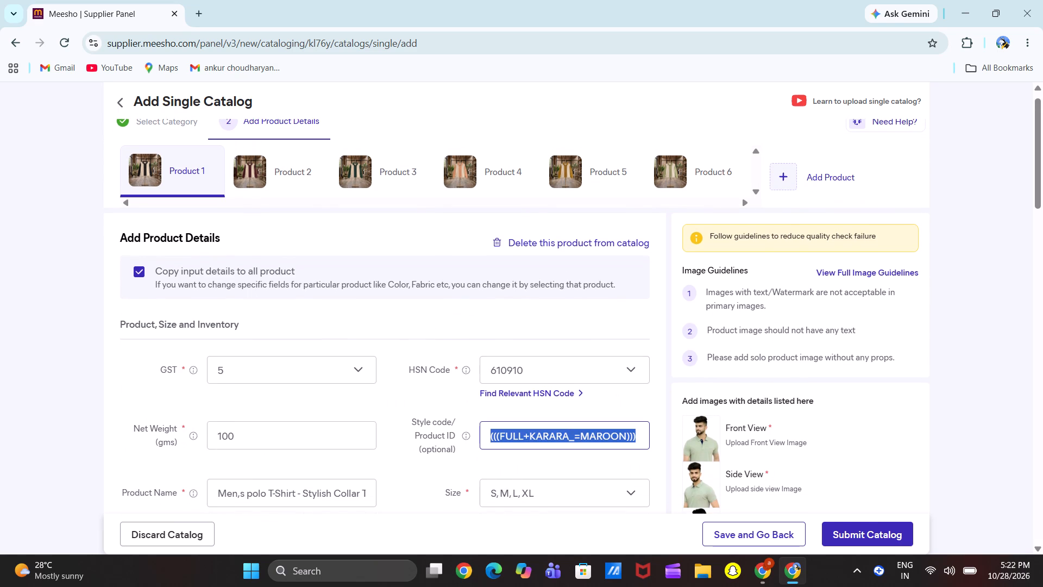
key(ctrl+c)
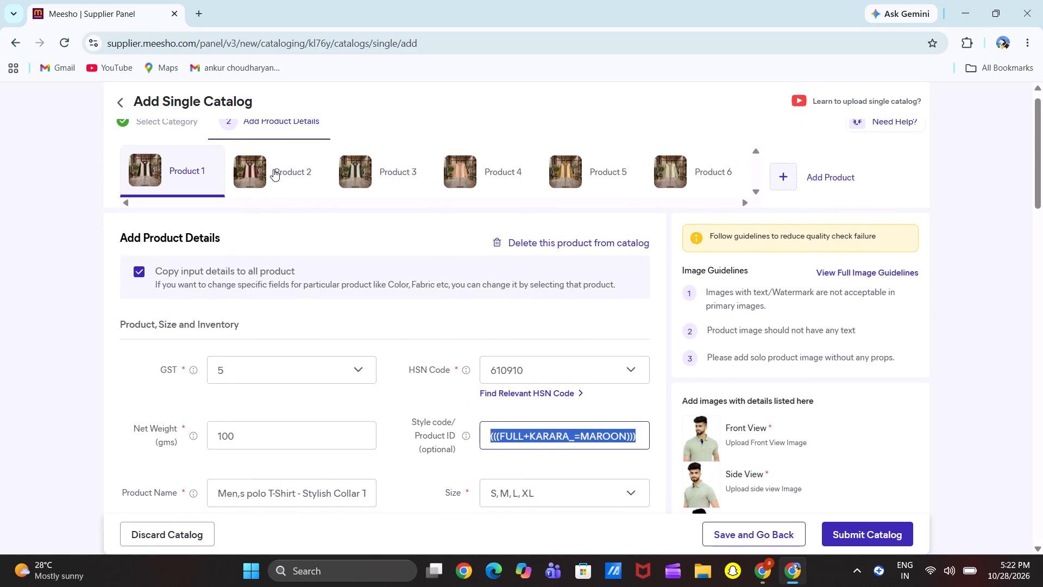
click(273, 169)
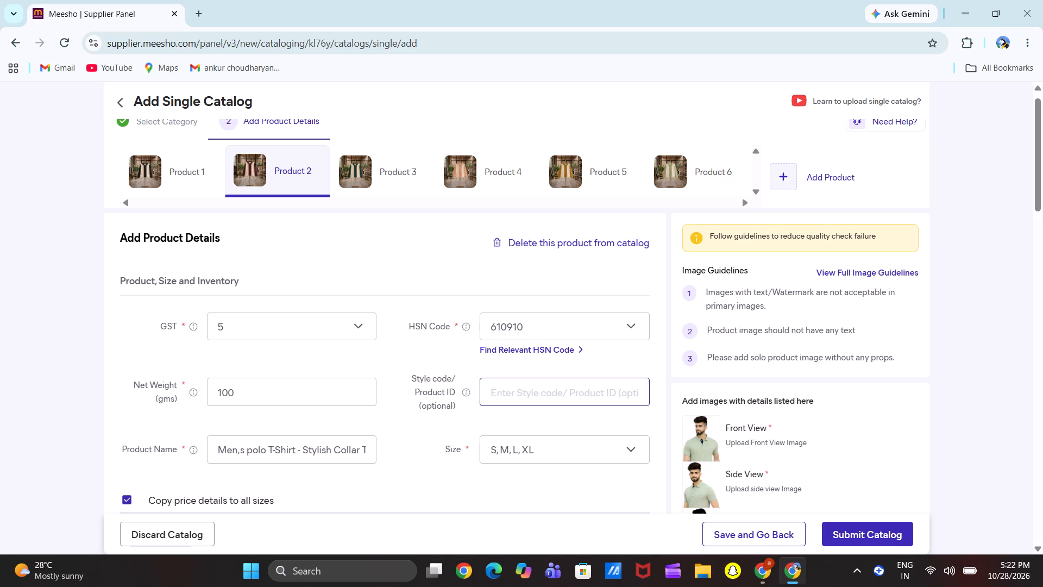
key(ctrl+v)
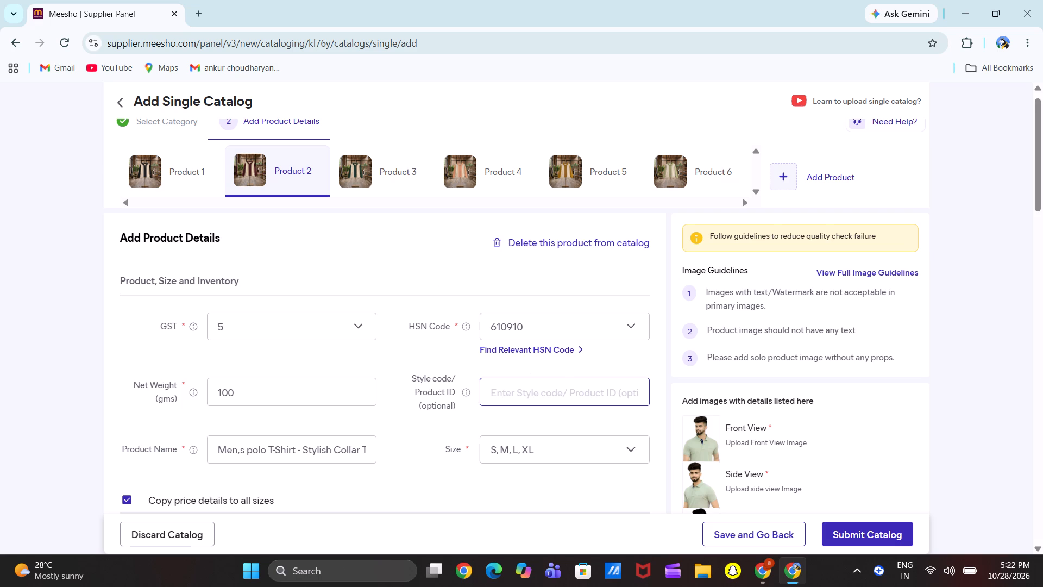
click(535, 392)
key(ctrl+v)
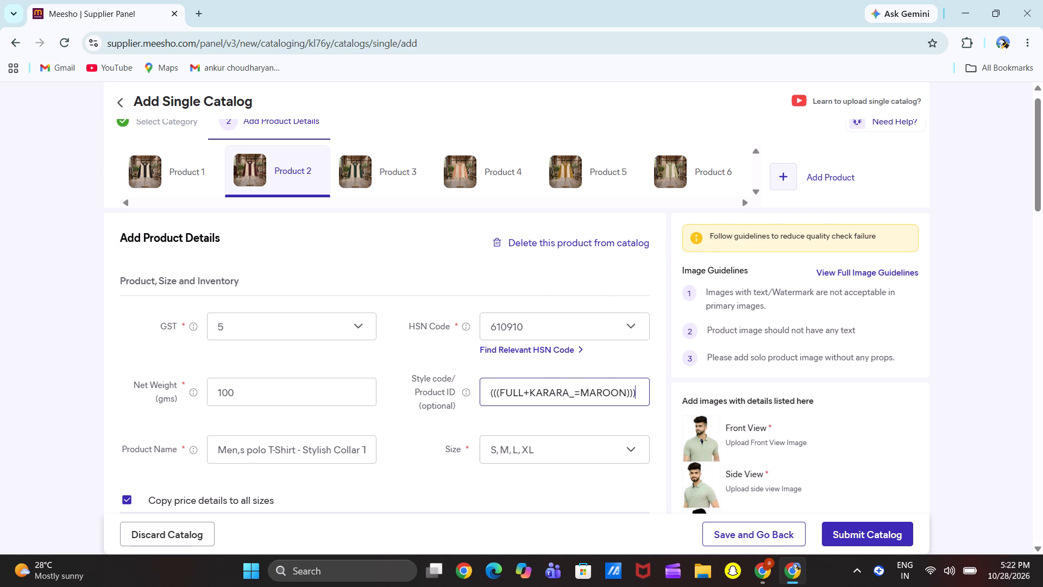
double_click(612, 396)
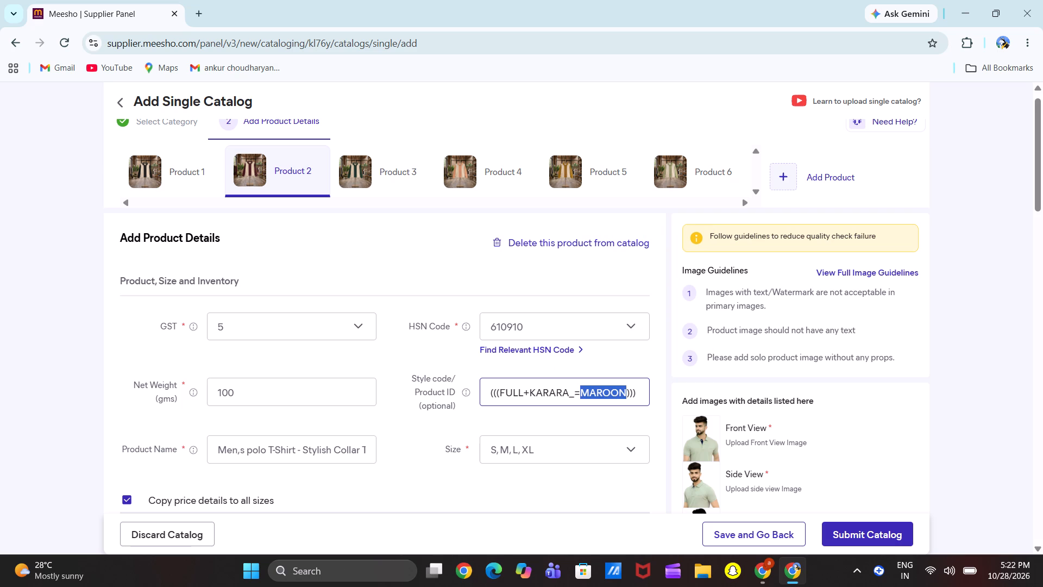
click(470, 250)
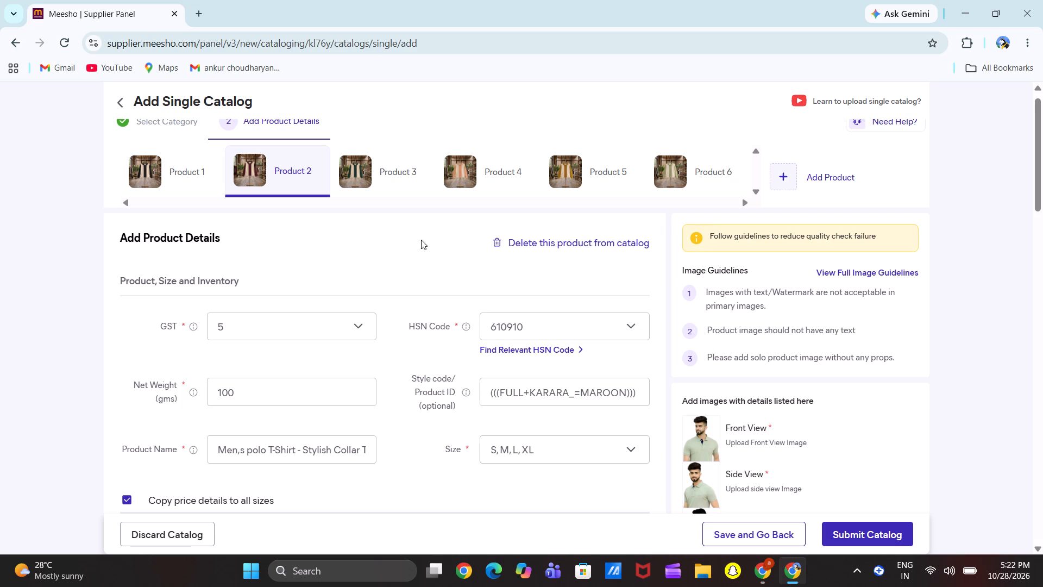
Change the colour in Product 1's style code so it reads (((FULL+KARARA_=BLACK))).
click(152, 173)
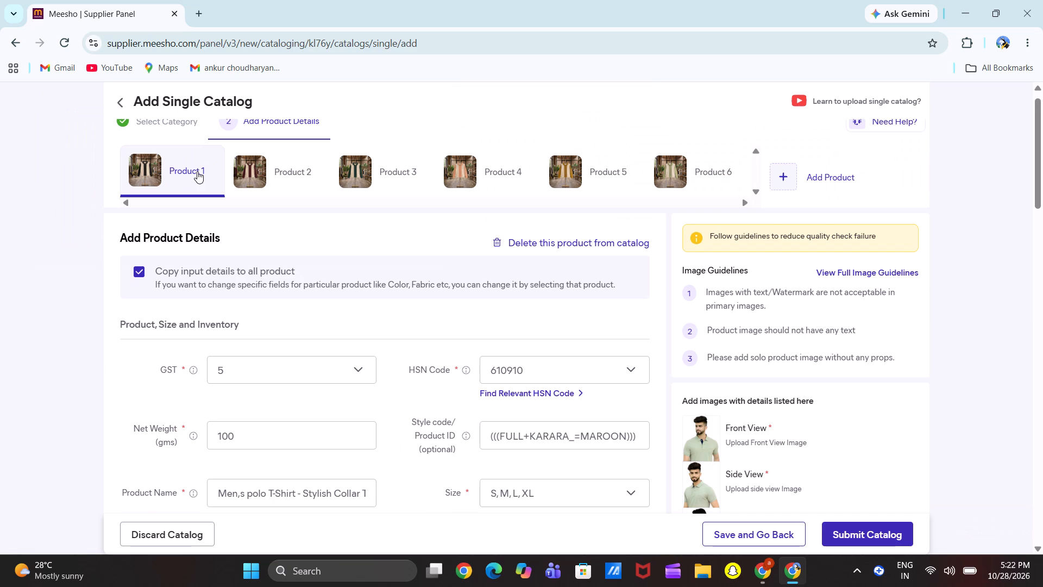
double_click(594, 432)
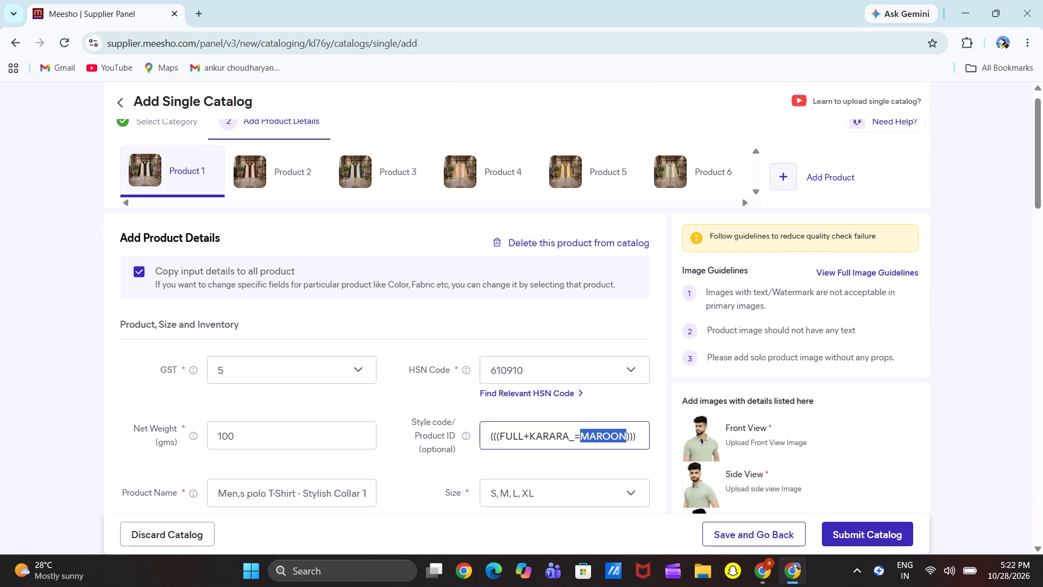
key(BackSpace)
text(black)
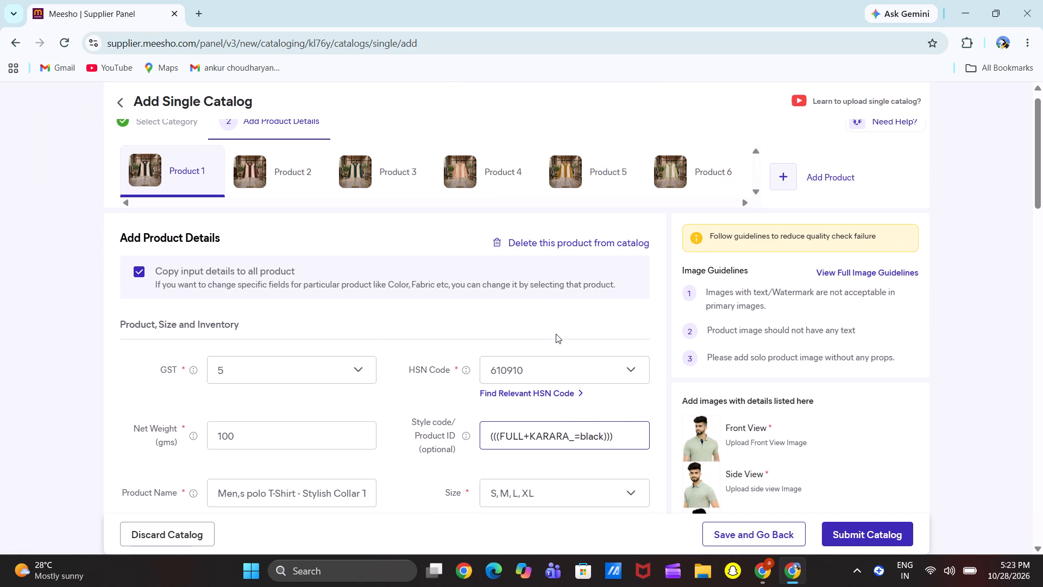
key(BackSpace)
key(BackSpace)
key(BackSpace)
key(BackSpace)
key(BackSpace)
text(BLACK)
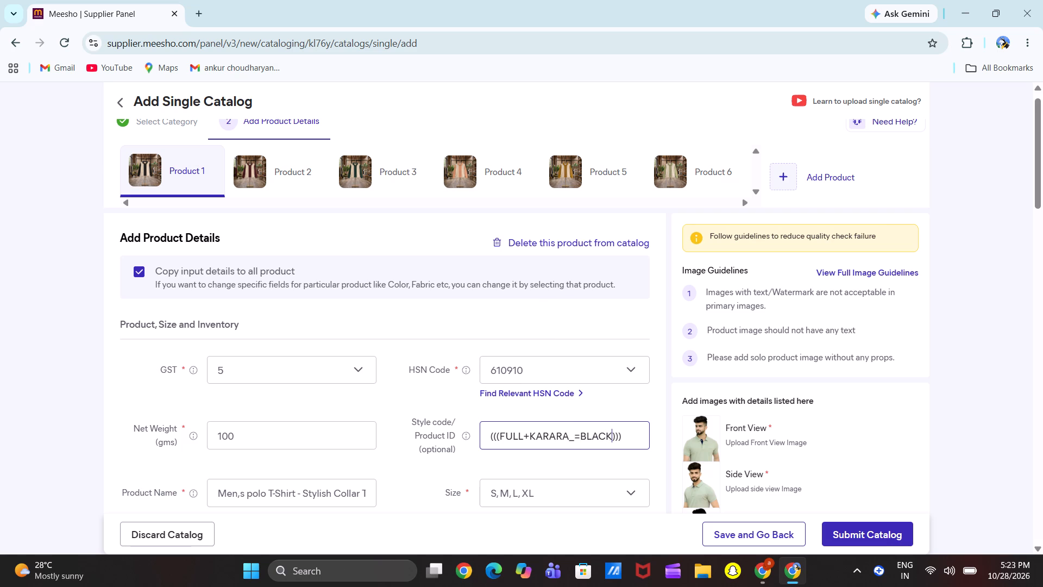
Fill in Product 3's style code as (((FULL+KARARA_=BGRN))), reusing the copied code with a new colour.
click(391, 160)
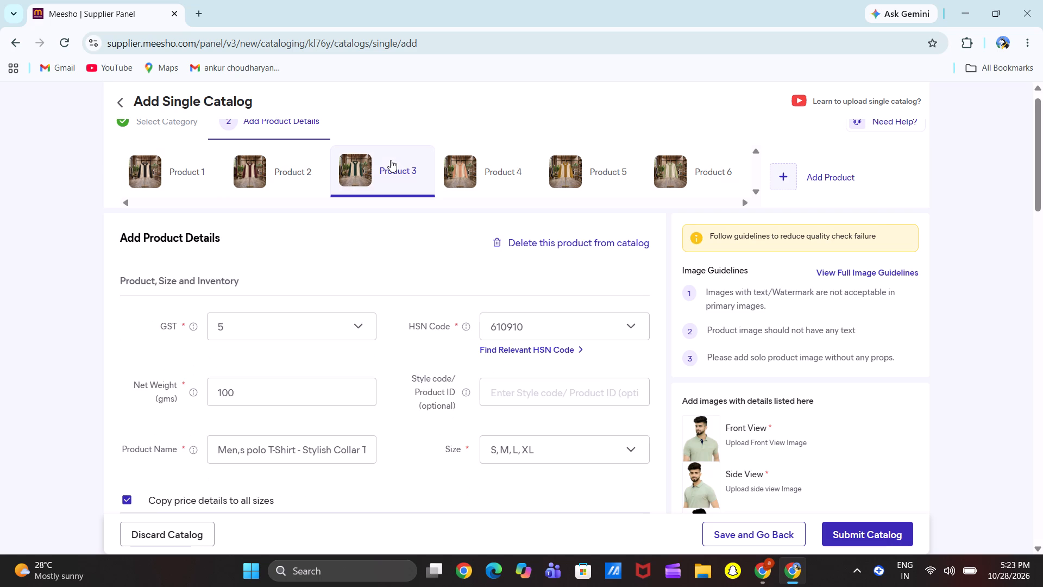
click(558, 388)
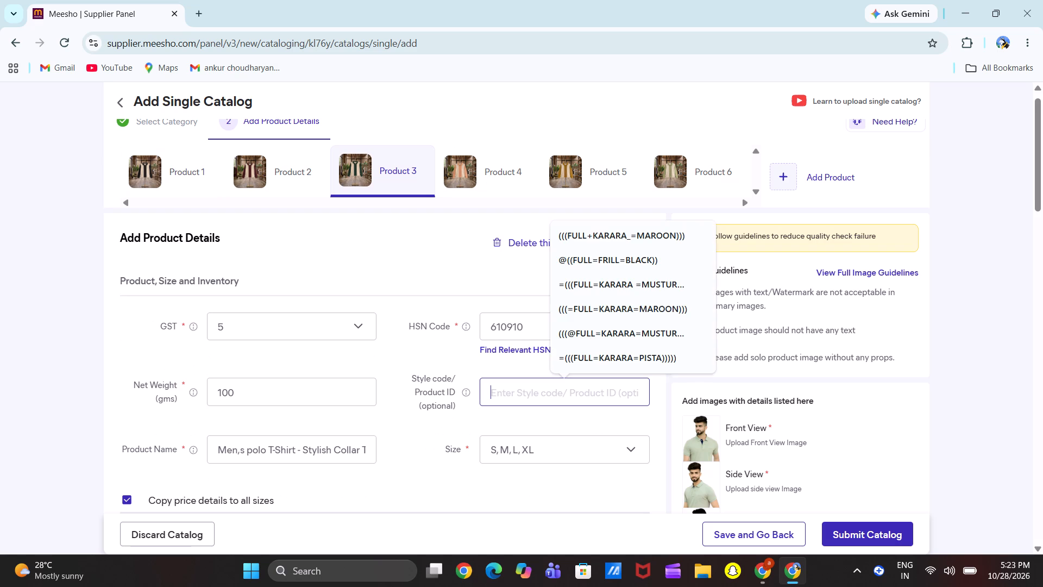
key(ctrl+c)
ctrl+scroll(170, 359, right, 1)
key(ctrl+v)
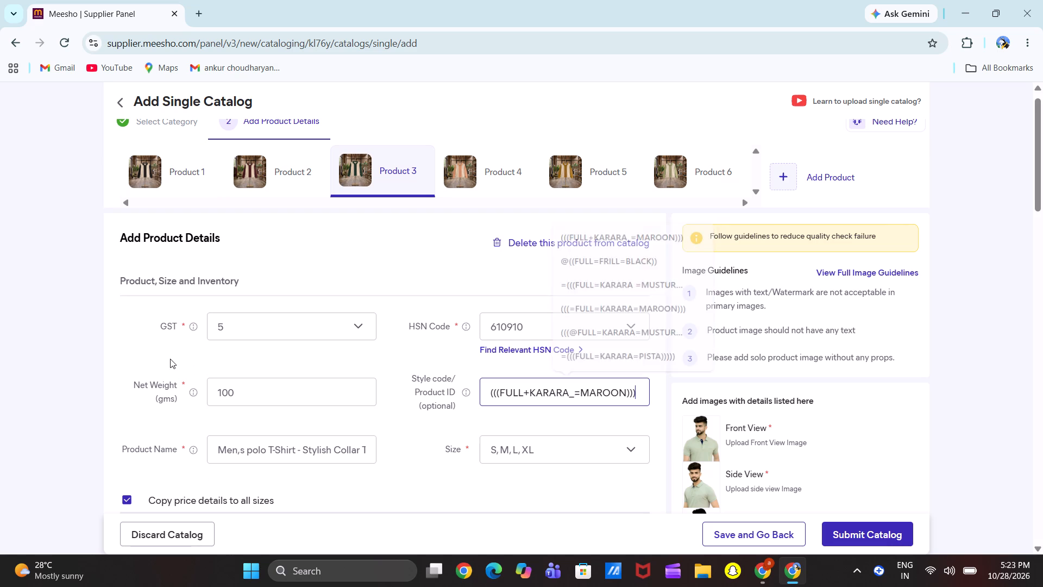
ctrl+scroll(170, 359, right, 1)
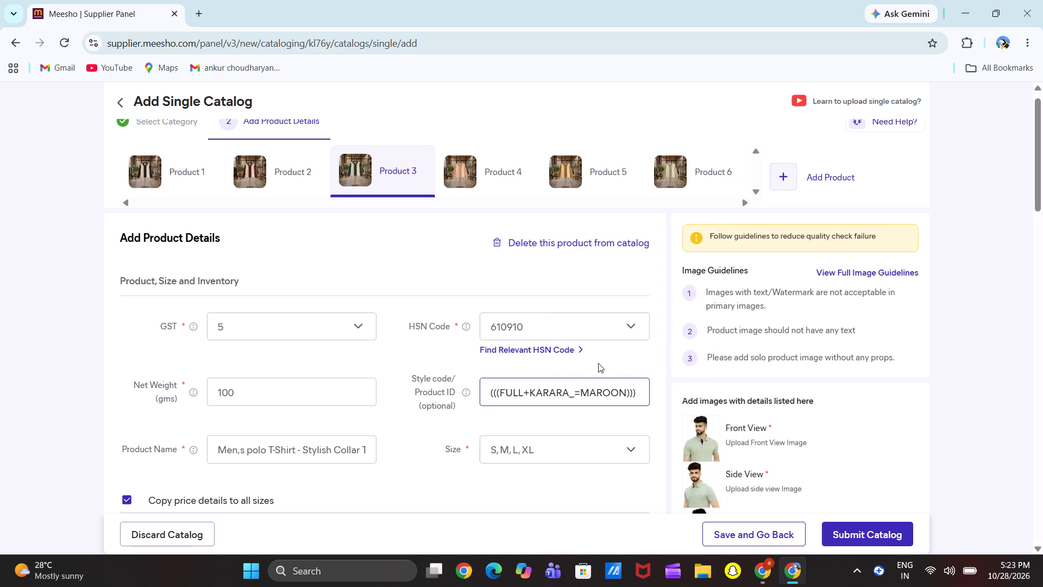
double_click(607, 397)
key(BackSpace)
text(BGRN)
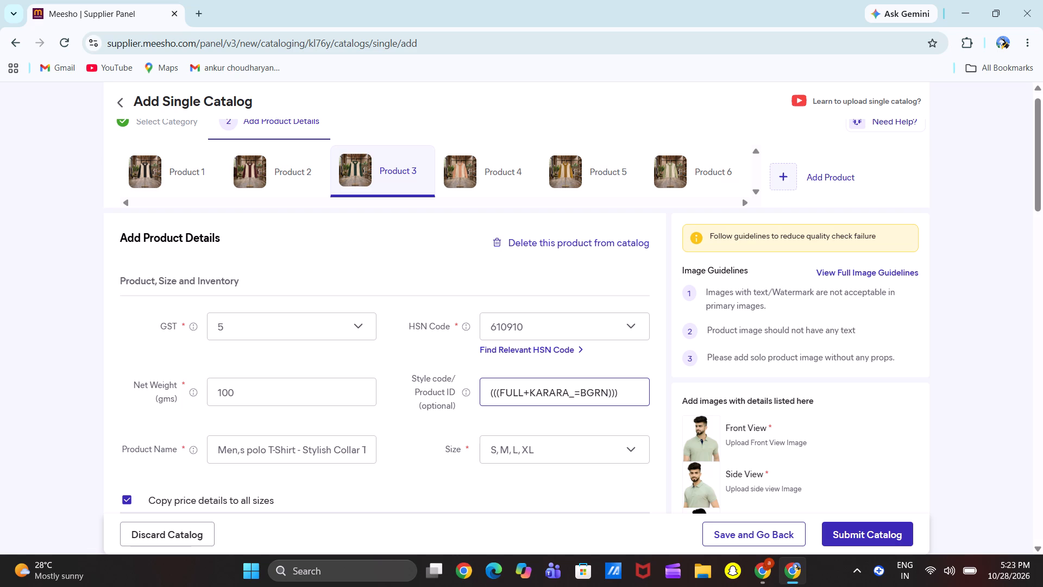
Fill in Product 4's style code as (((FULL+KARARA_=PEACH))), reusing the copied code with a new colour.
click(467, 190)
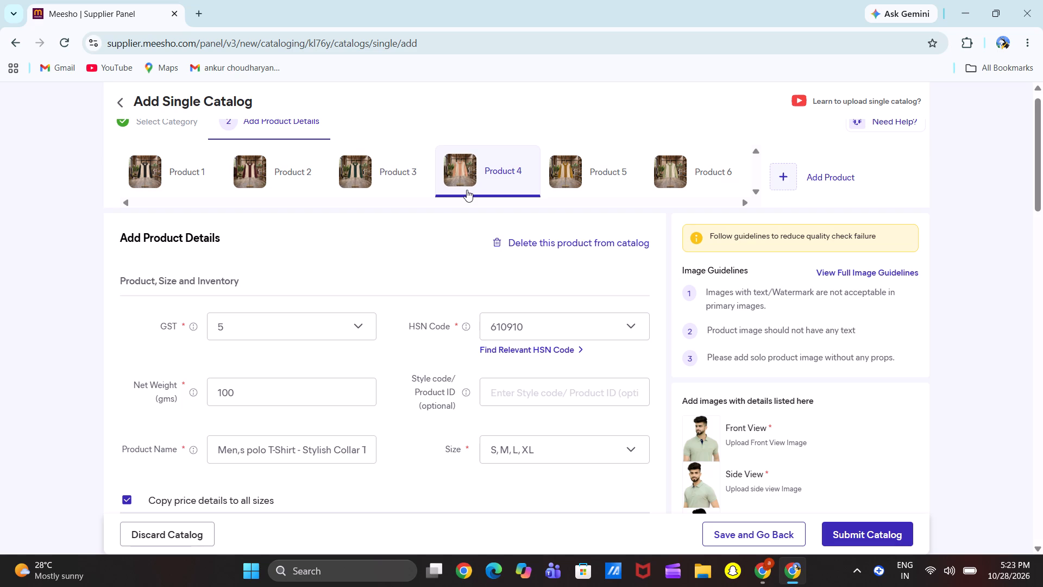
scroll(467, 190, down, 3)
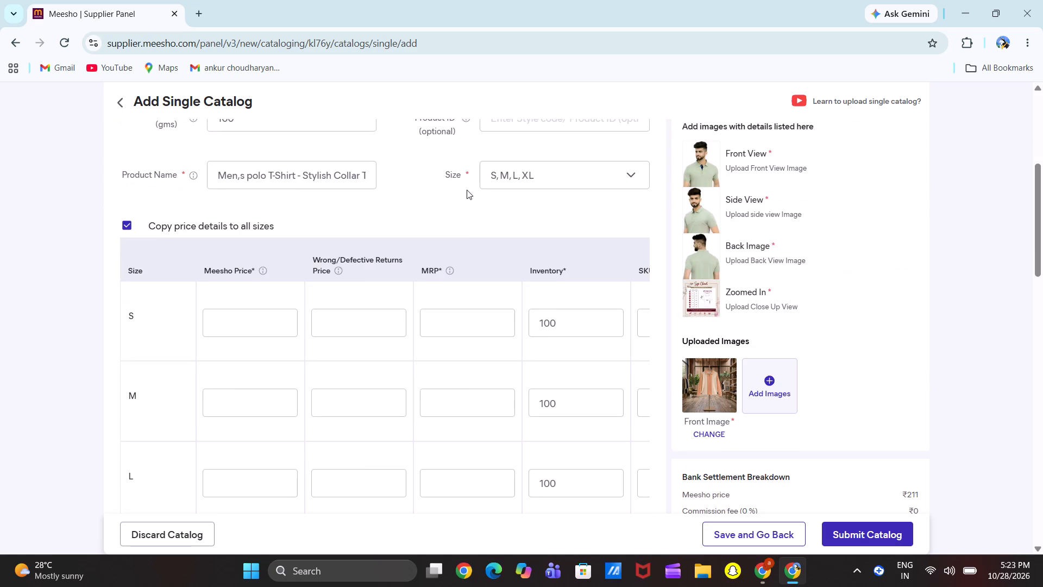
scroll(468, 241, up, 3)
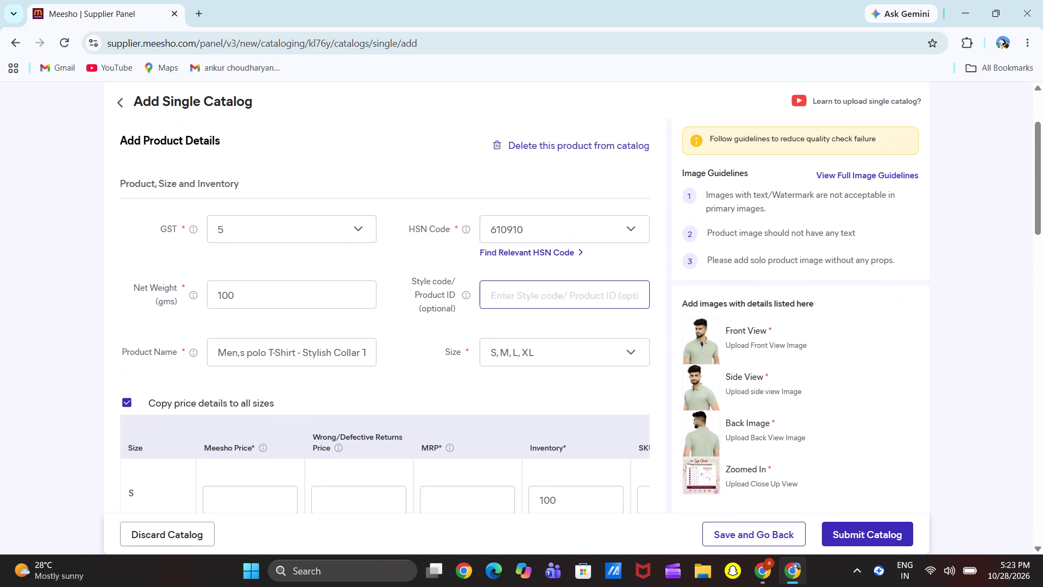
click(519, 304)
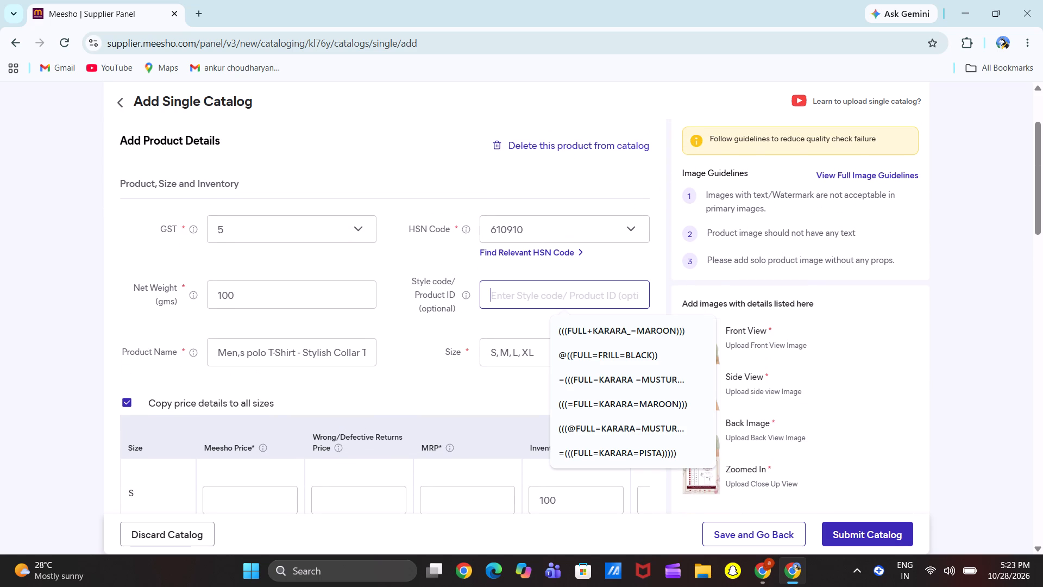
key(ctrl+v)
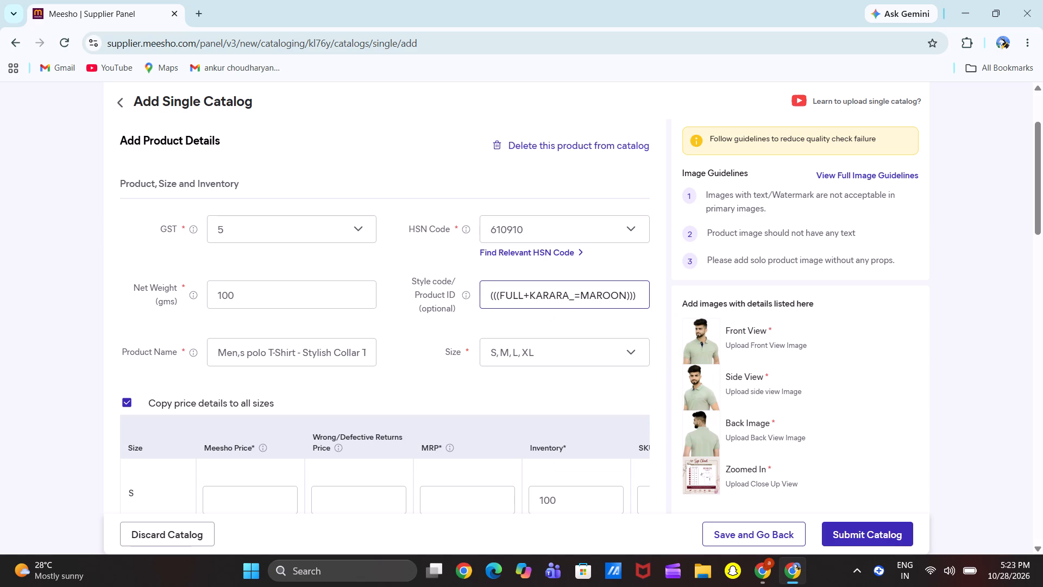
scroll(577, 290, up, 1)
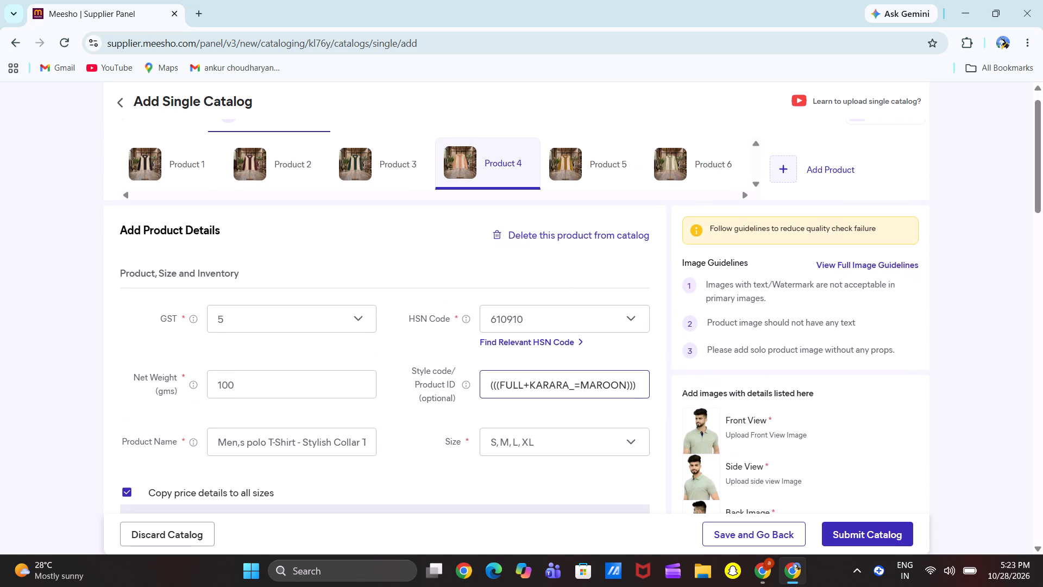
double_click(620, 390)
key(BackSpace)
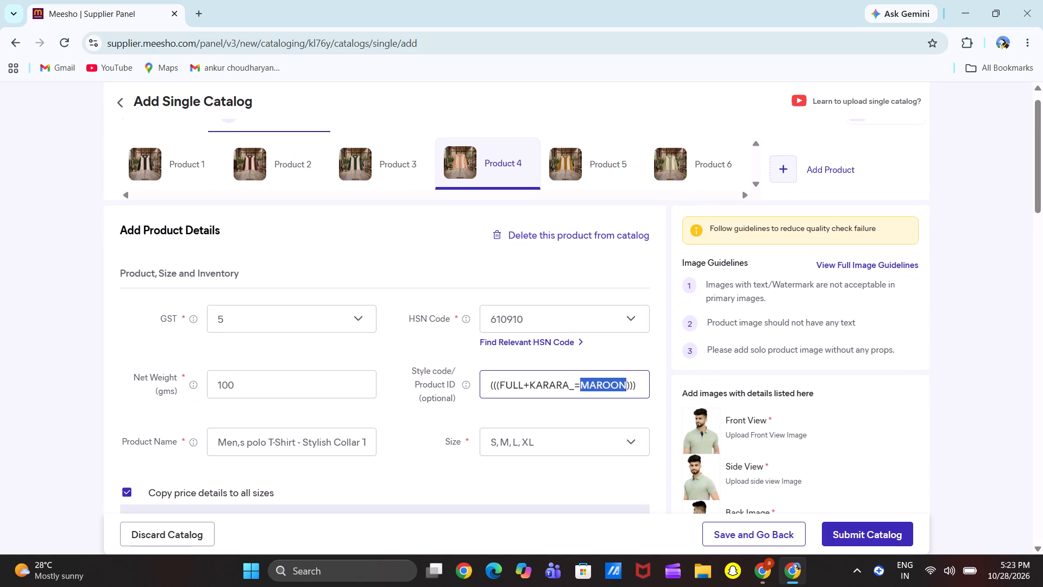
text(PEACH)
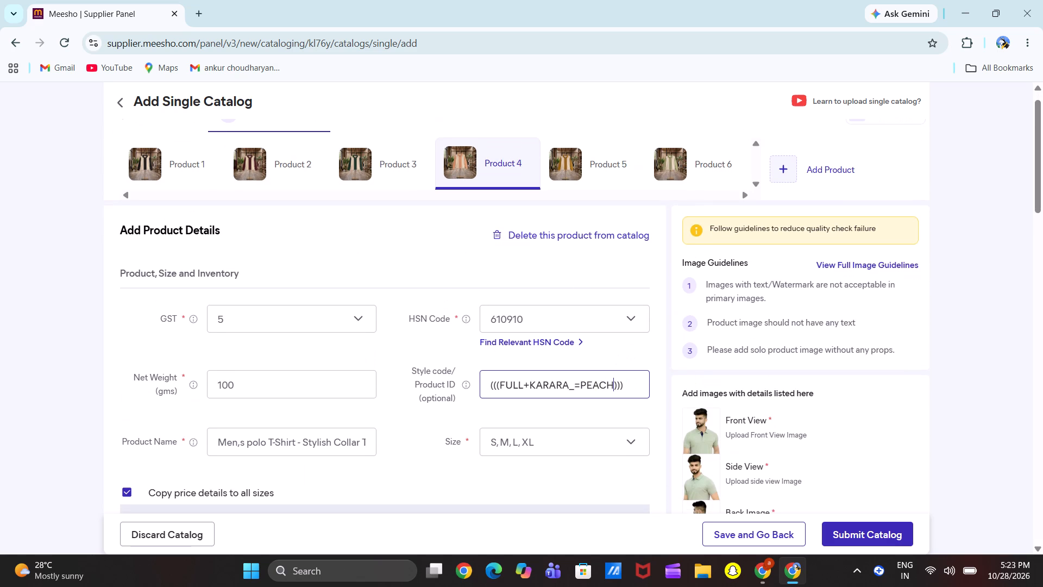
Fill in Product 5's style code as (((FULL+KARARA_=MUSTURD))), reusing the copied code with a new colour.
click(579, 152)
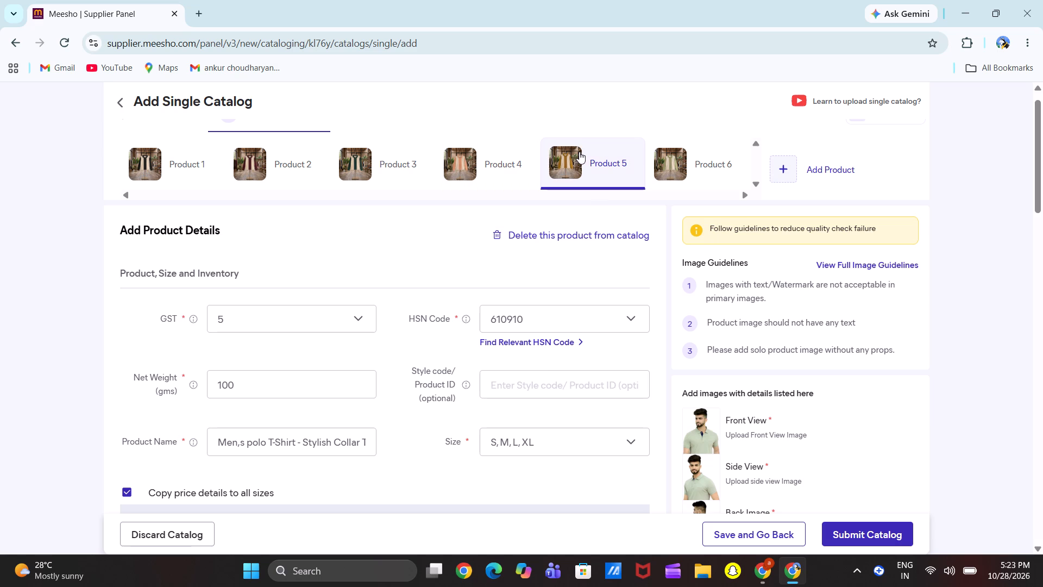
click(541, 379)
key(ctrl+v)
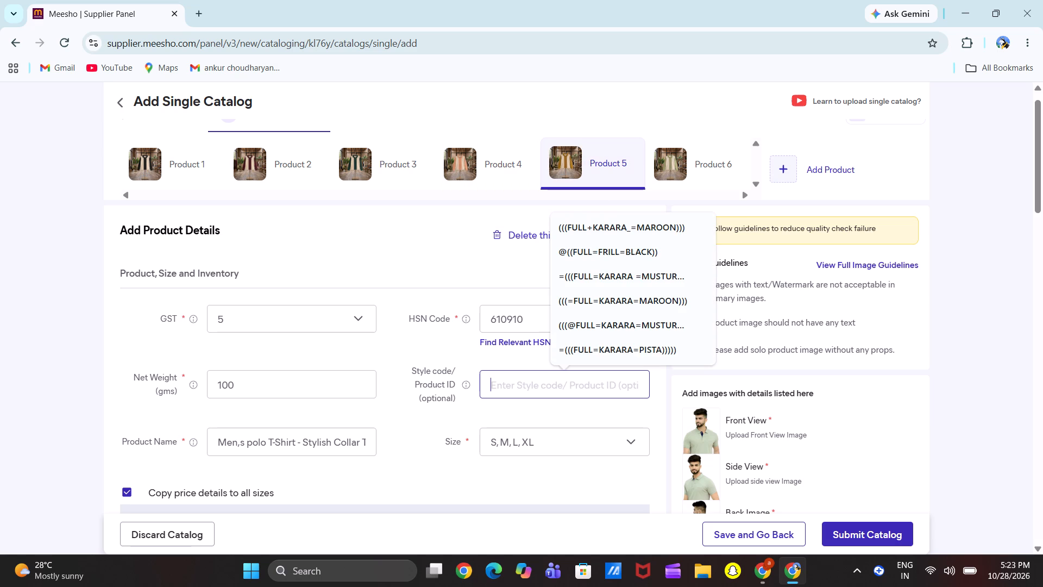
double_click(612, 389)
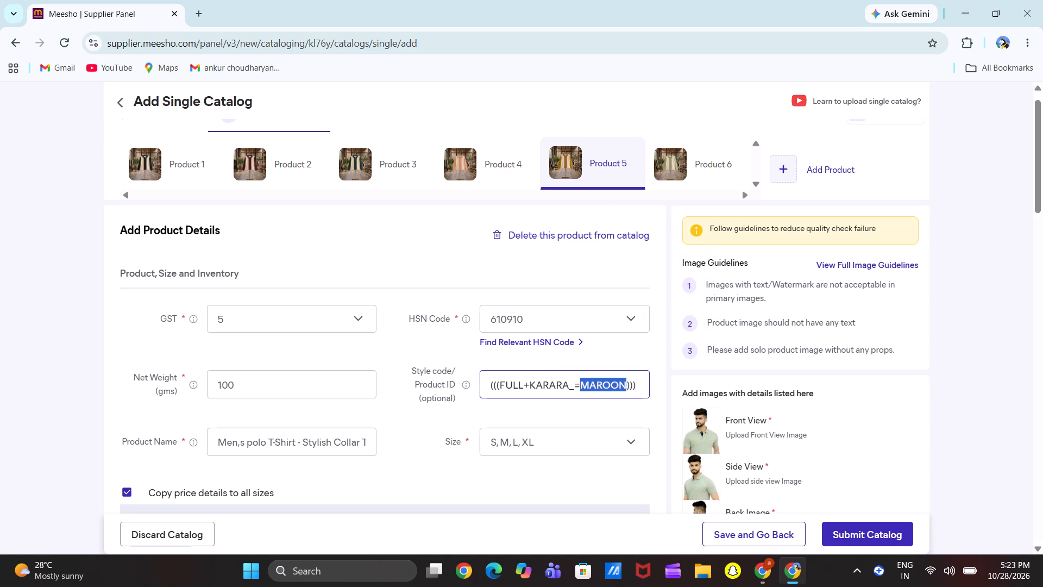
key(BackSpace)
text(MUSTURD)
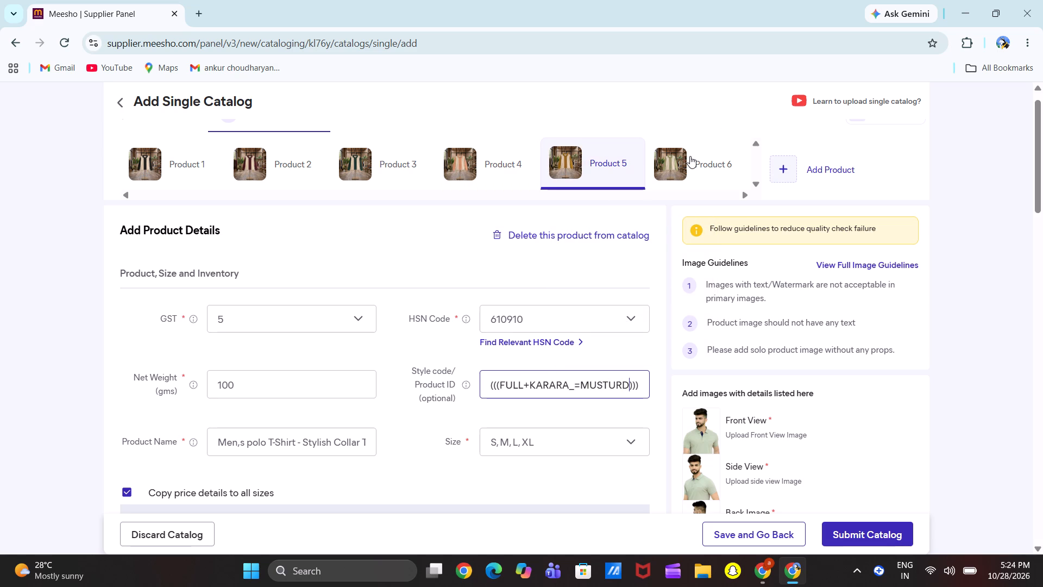
Fill in Product 6's style code as (((FULL+KARARA_=PISTA))), reusing the copied code with a new colour.
click(690, 156)
click(569, 391)
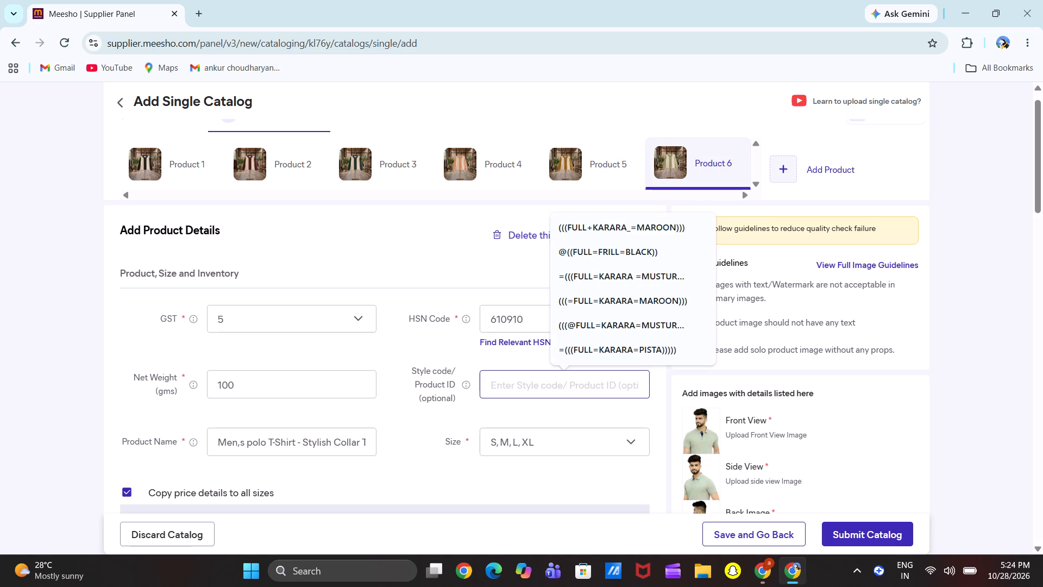
key(ctrl+v)
double_click(597, 384)
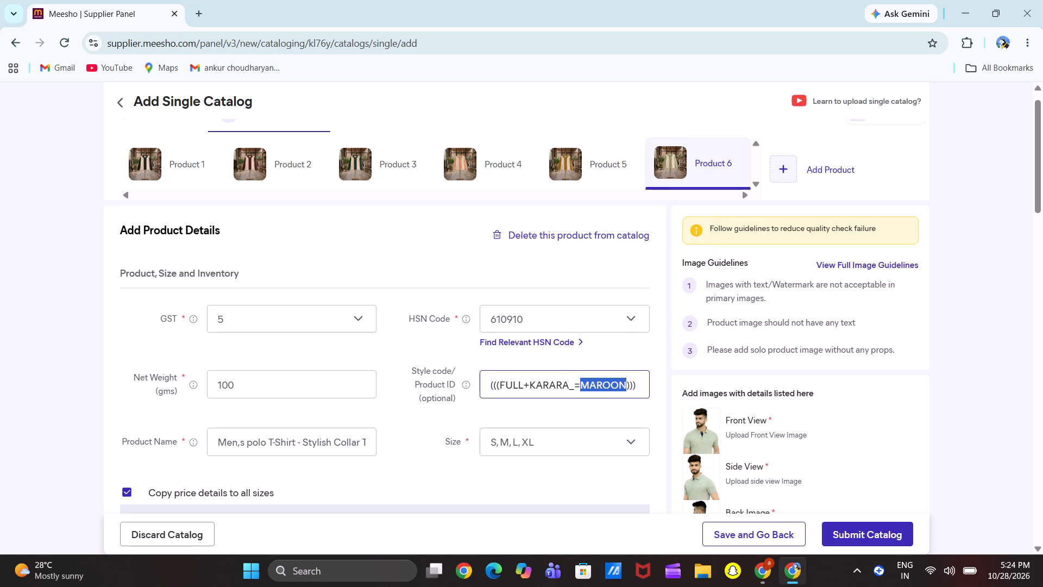
key(BackSpace)
text(PISTA)
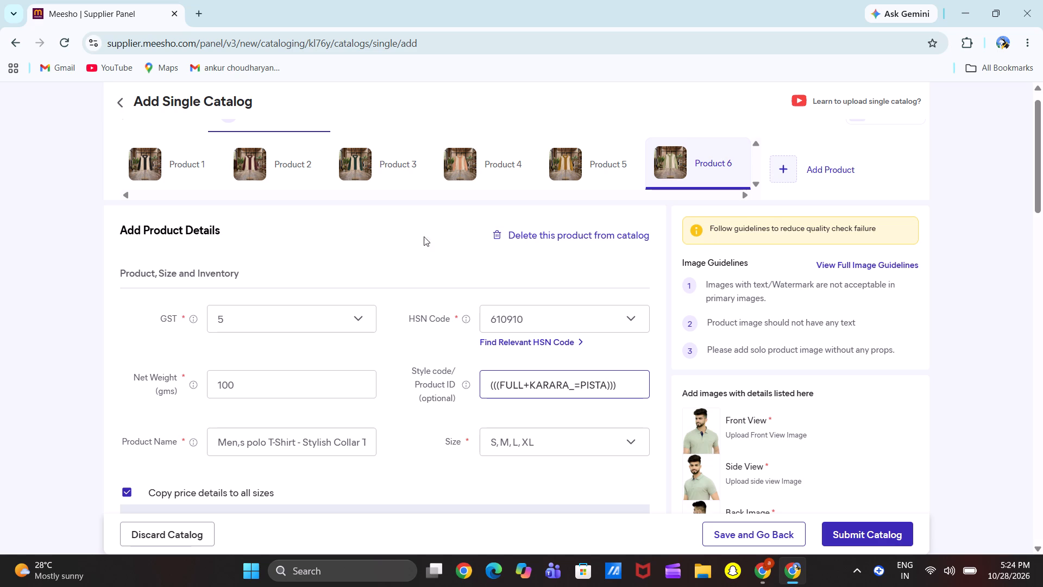
Set the size S prices to Meesho Price 219, Wrong/Defective Returns Price 218 and MRP 899, copied to all sizes.
scroll(491, 398, down, 2)
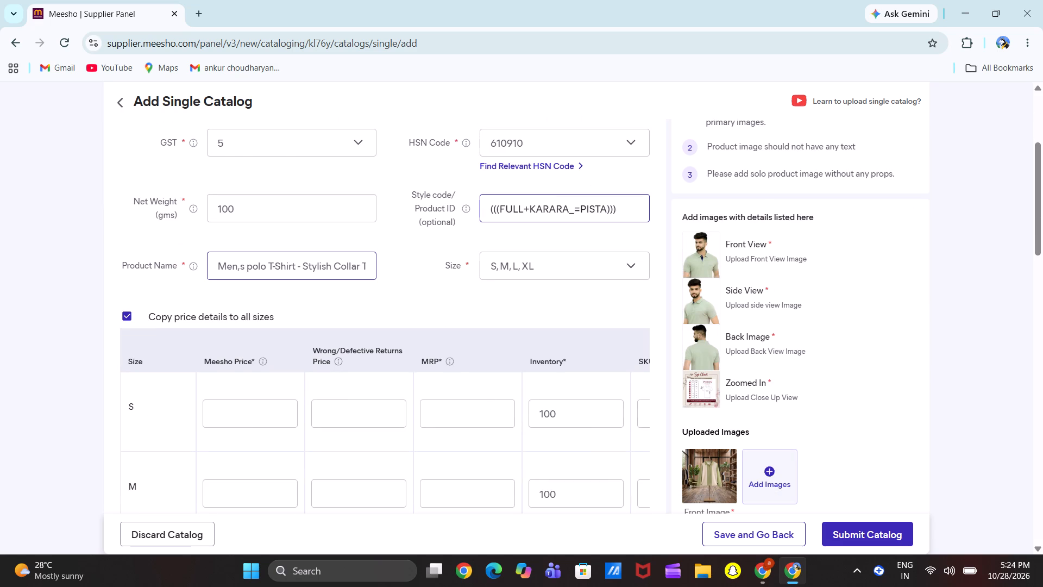
scroll(410, 286, down, 3)
click(280, 278)
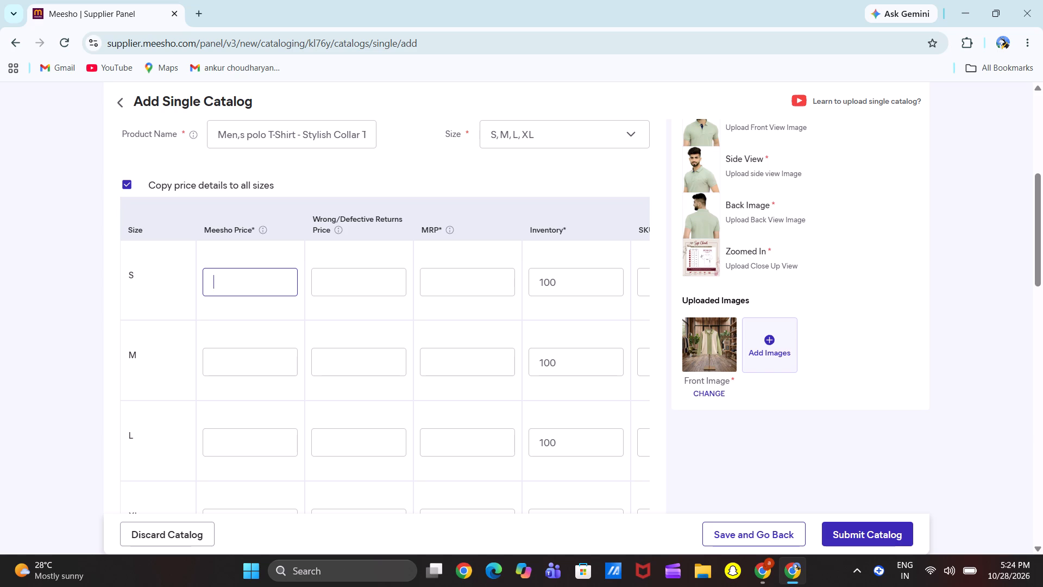
text(2198)
key(BackSpace)
click(379, 277)
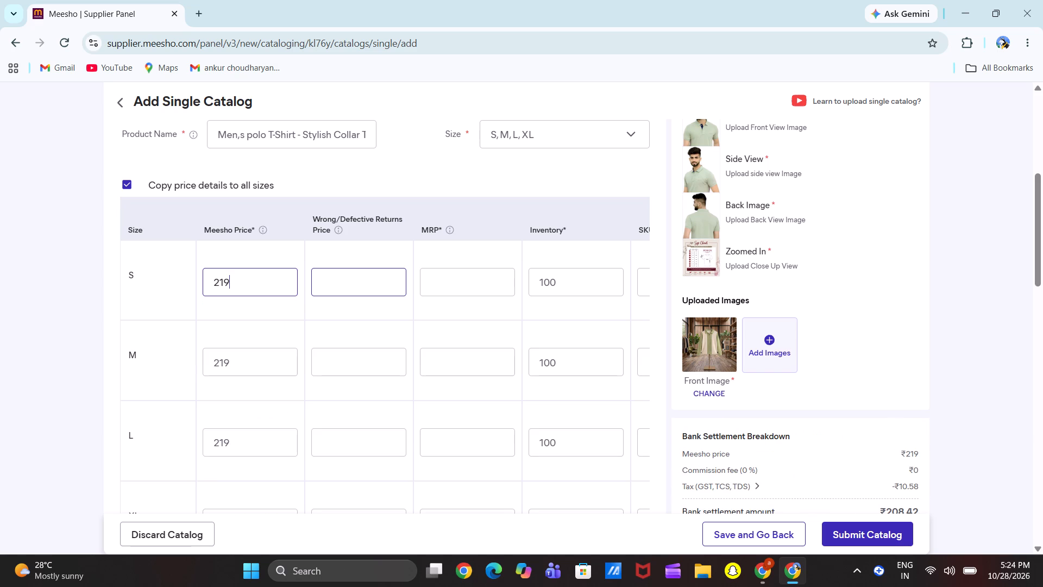
key(BackSpace)
key(BackSpace)
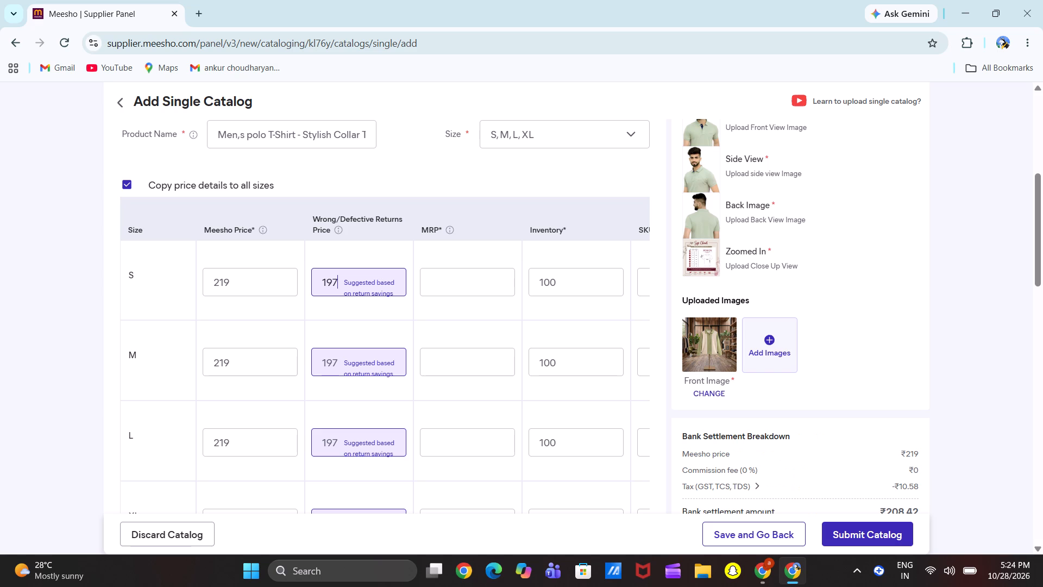
key(BackSpace)
key(BackSpace)
text(218)
click(470, 278)
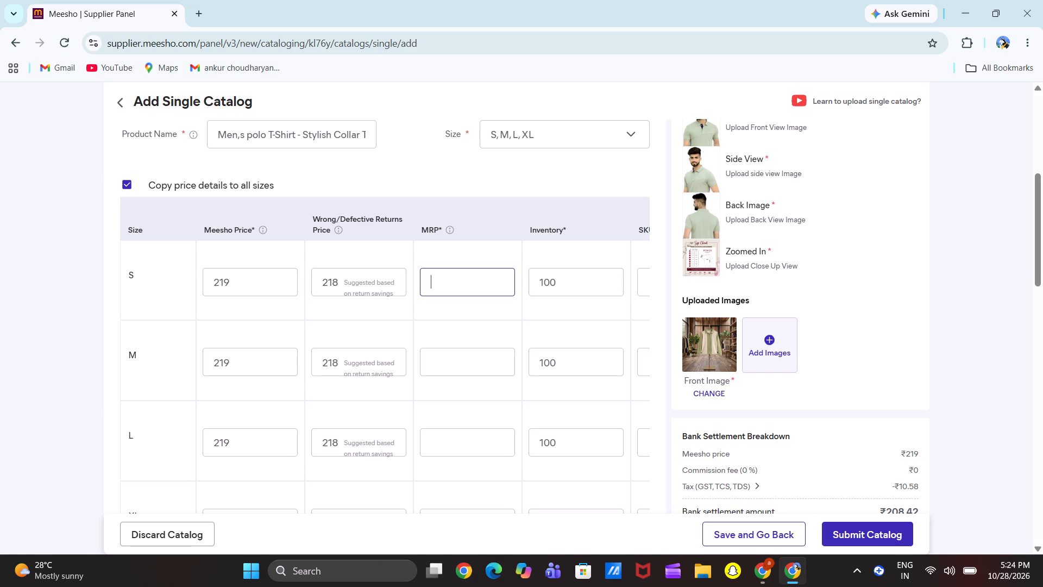
text(899)
click(583, 260)
Set Product 2's color to Maroon in its product details.
scroll(583, 260, left, 2)
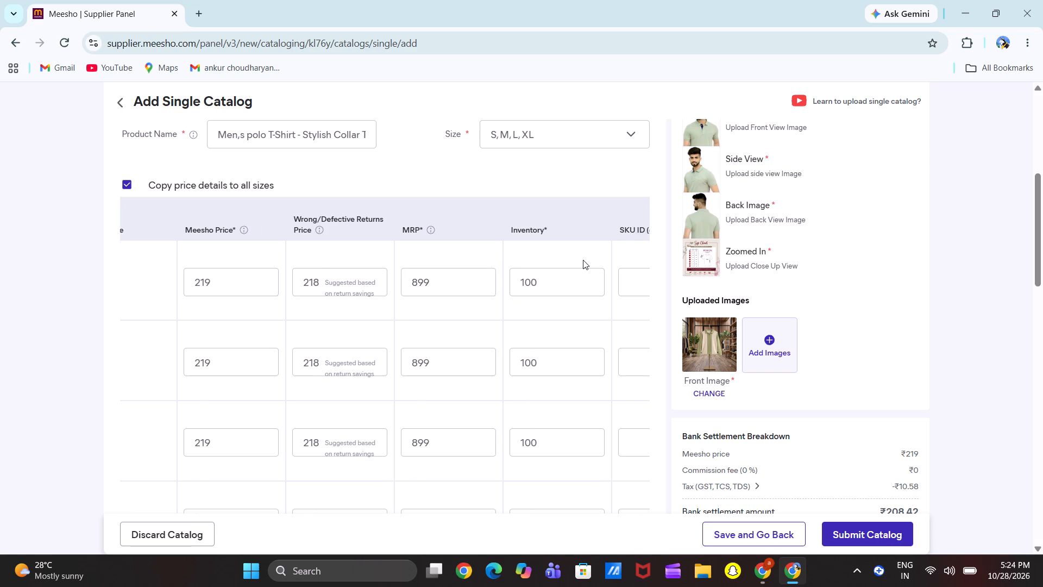
scroll(583, 260, left, 7)
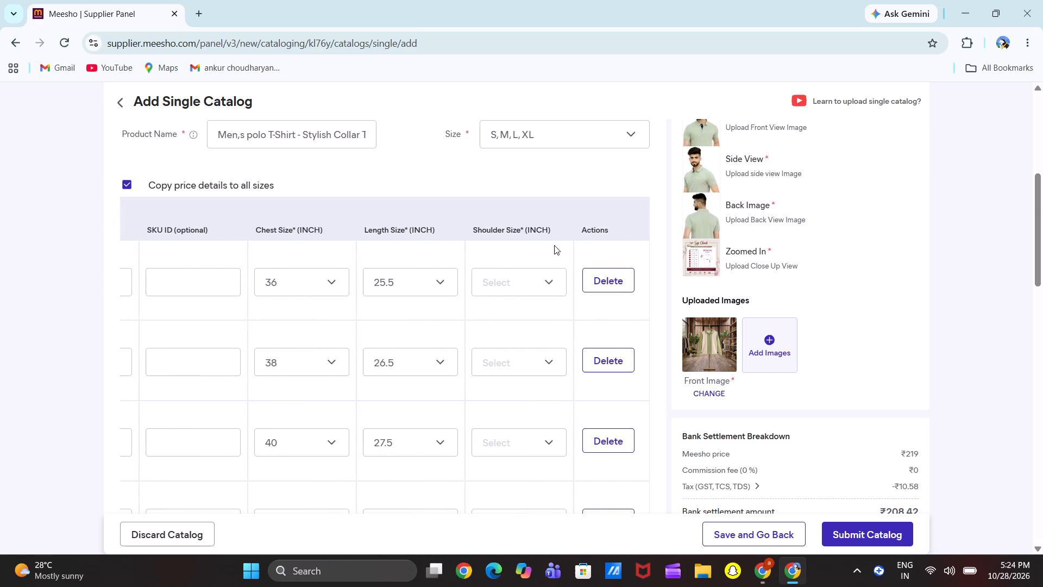
scroll(554, 245, down, 1)
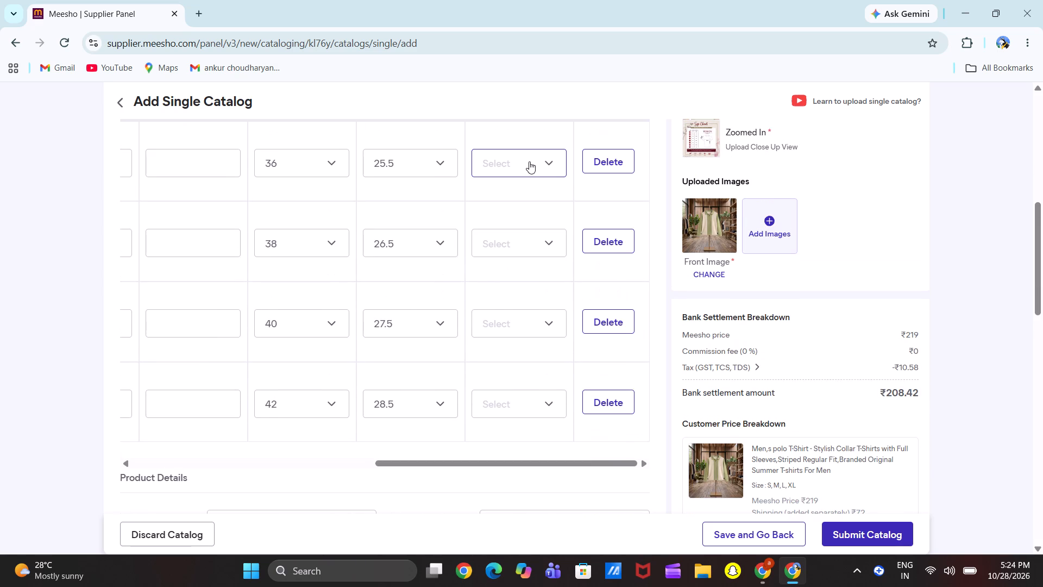
scroll(525, 243, down, 3)
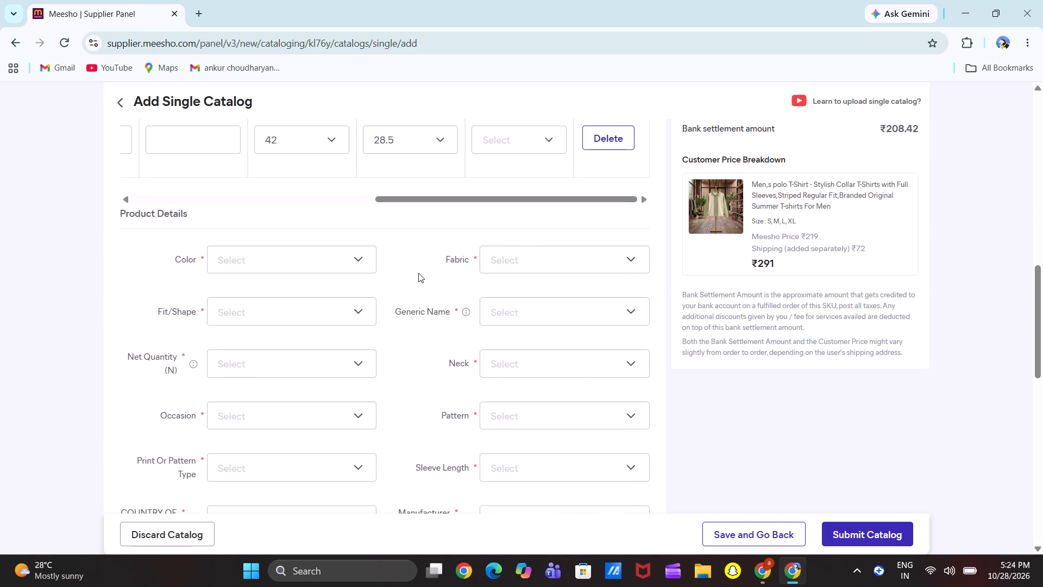
scroll(418, 273, up, 5)
click(212, 143)
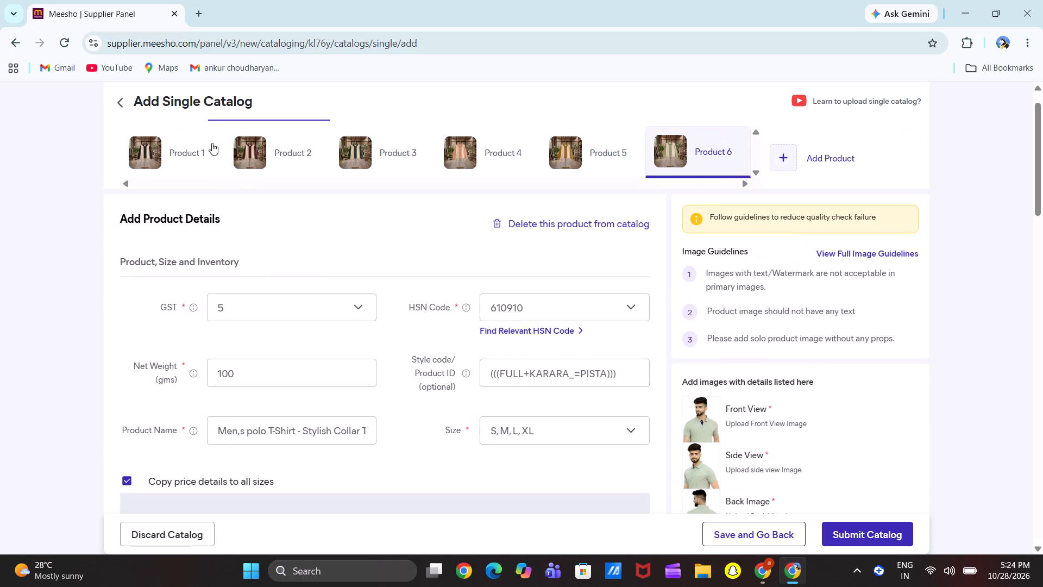
click(279, 146)
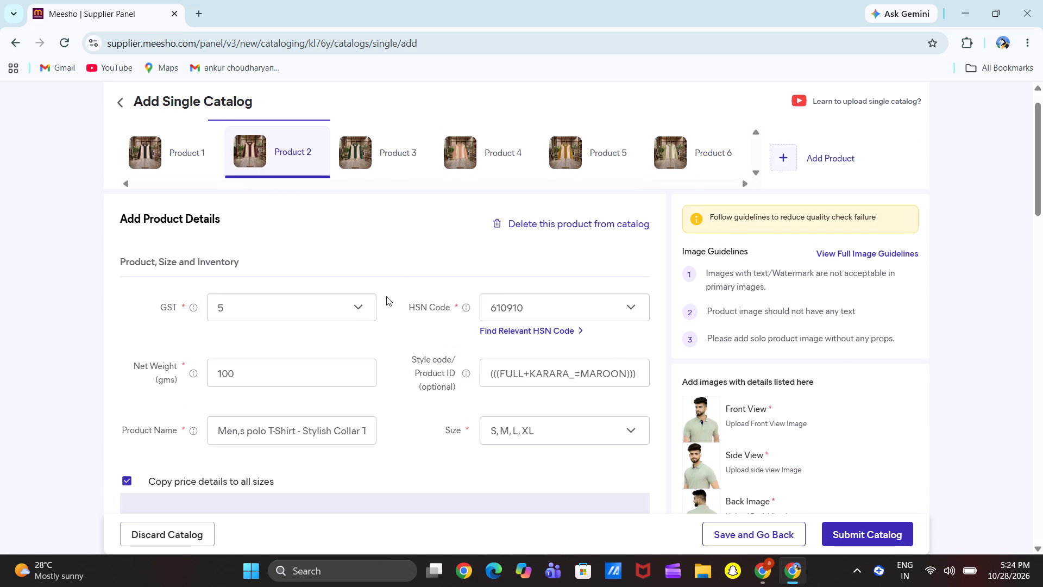
scroll(386, 296, down, 4)
scroll(409, 196, down, 2)
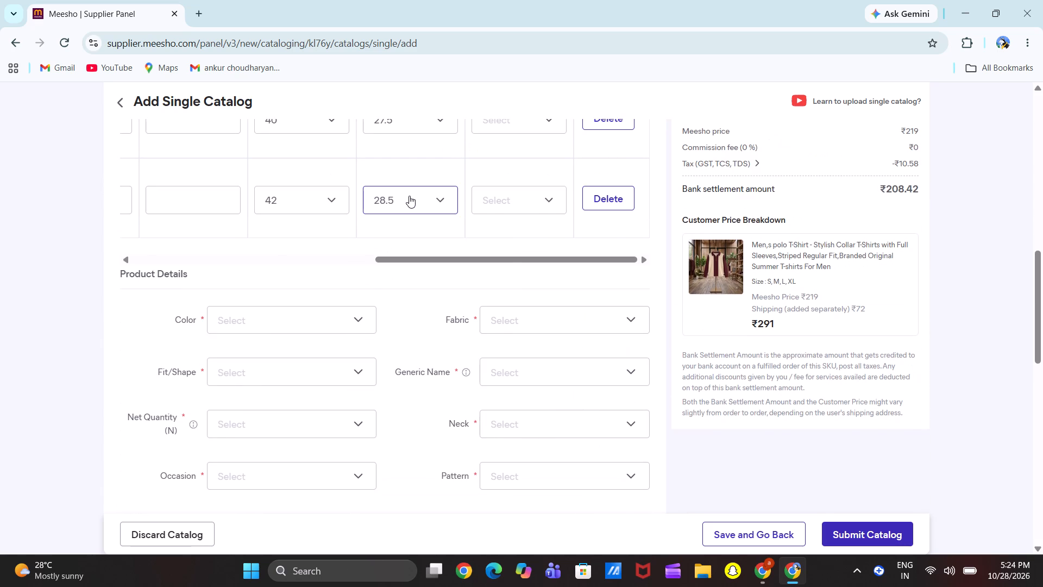
scroll(435, 149, down, 1)
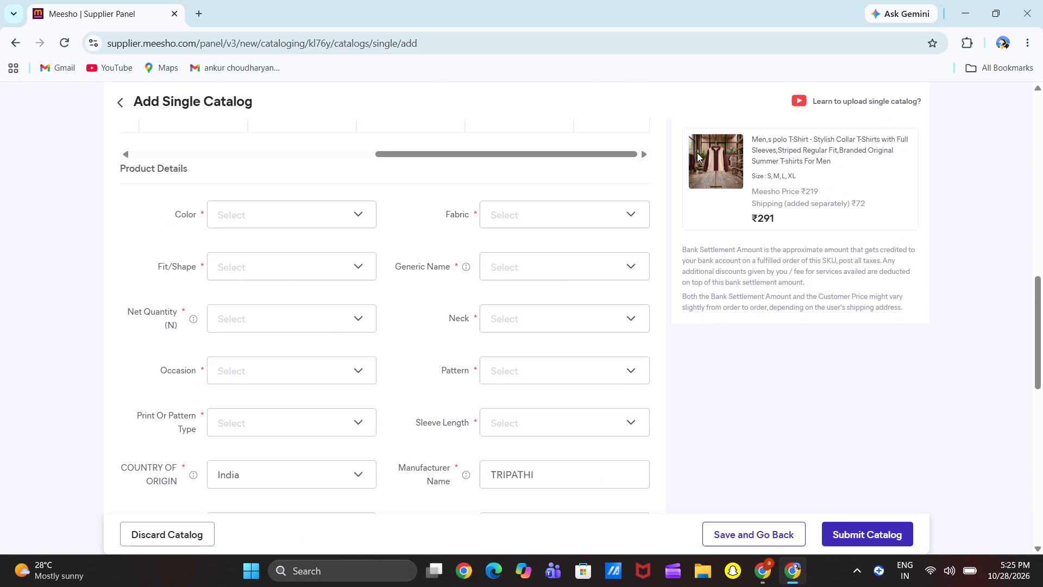
click(341, 205)
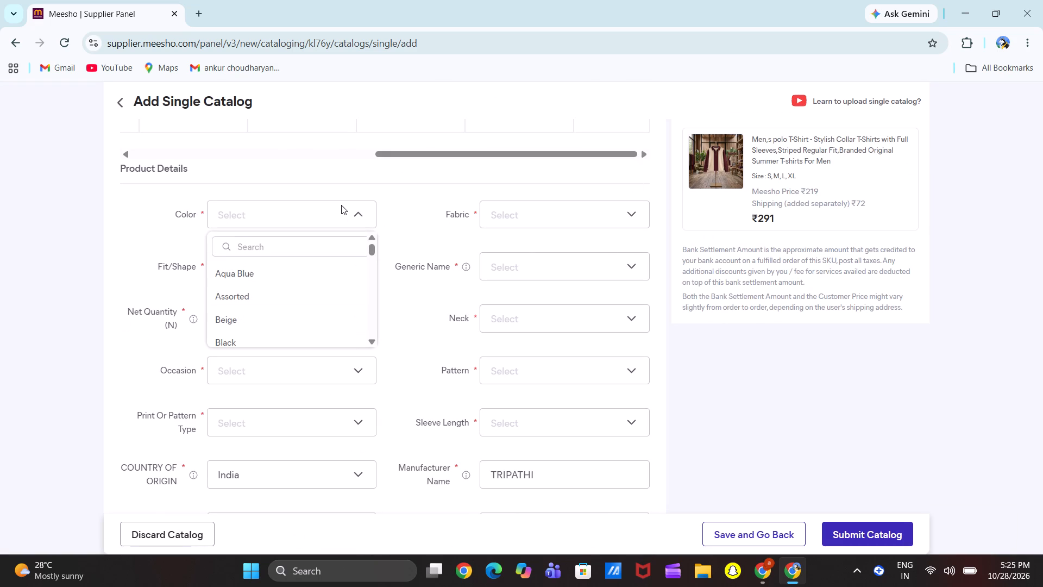
click(401, 211)
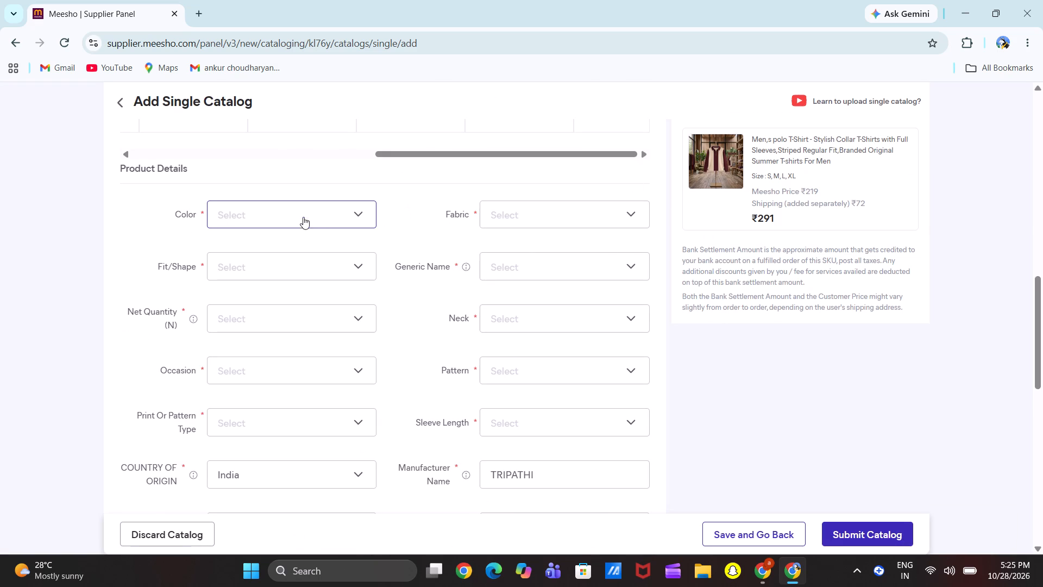
click(304, 210)
click(309, 243)
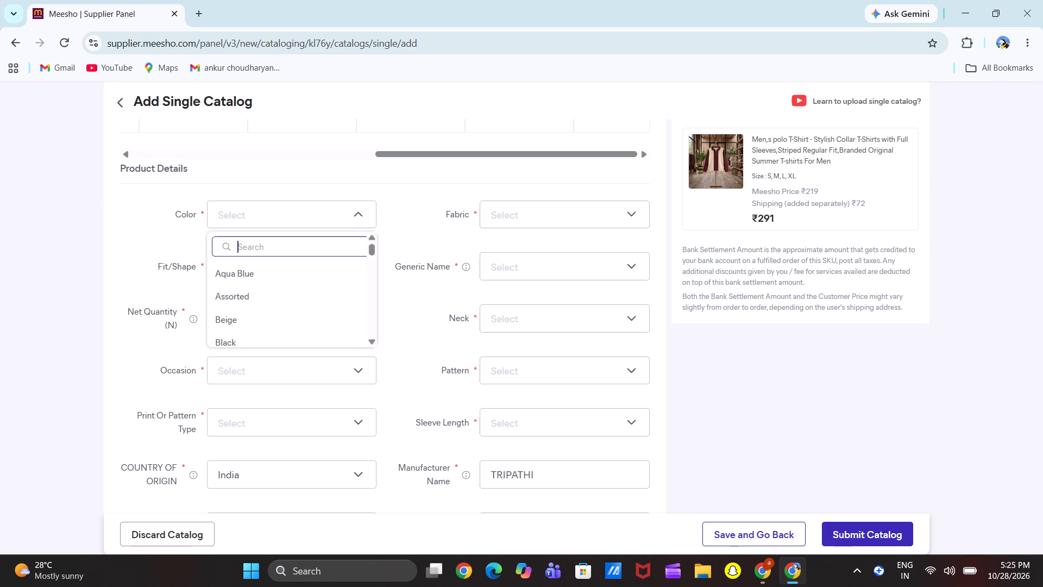
text(MAR)
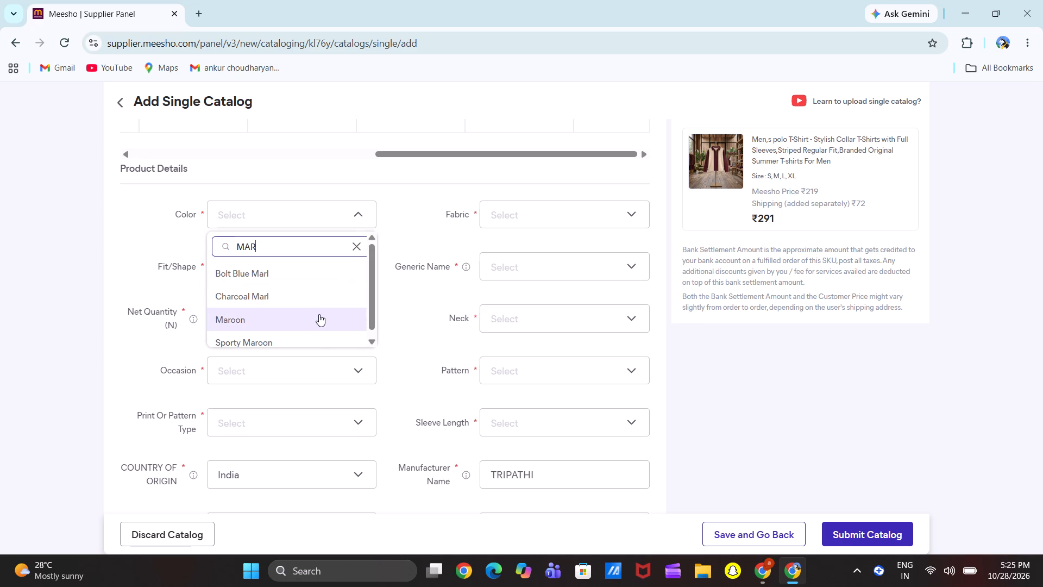
click(319, 314)
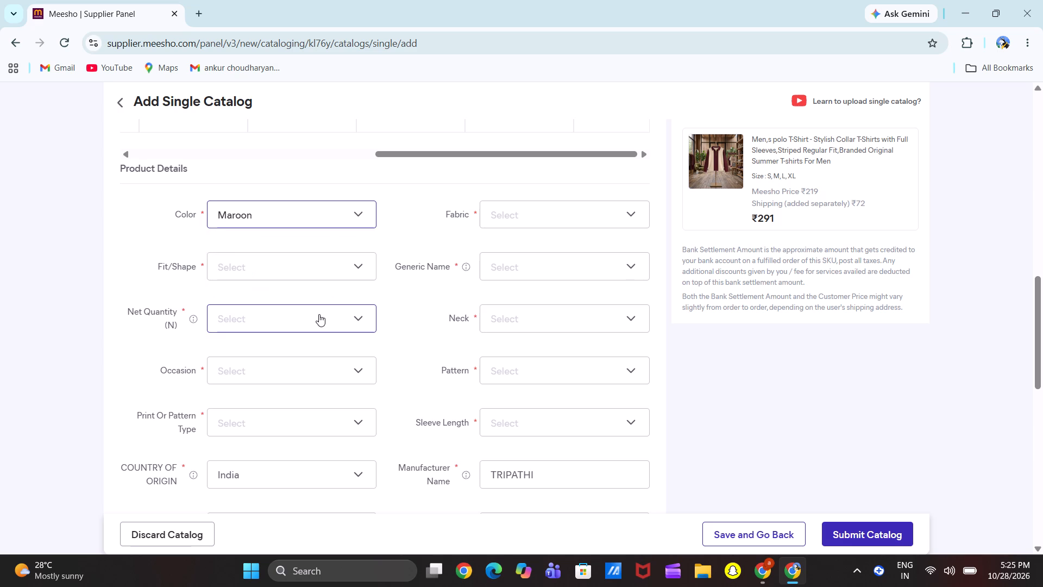
Set Product 2's fabric to Cotton Blend and its fit/shape to Regular.
click(519, 214)
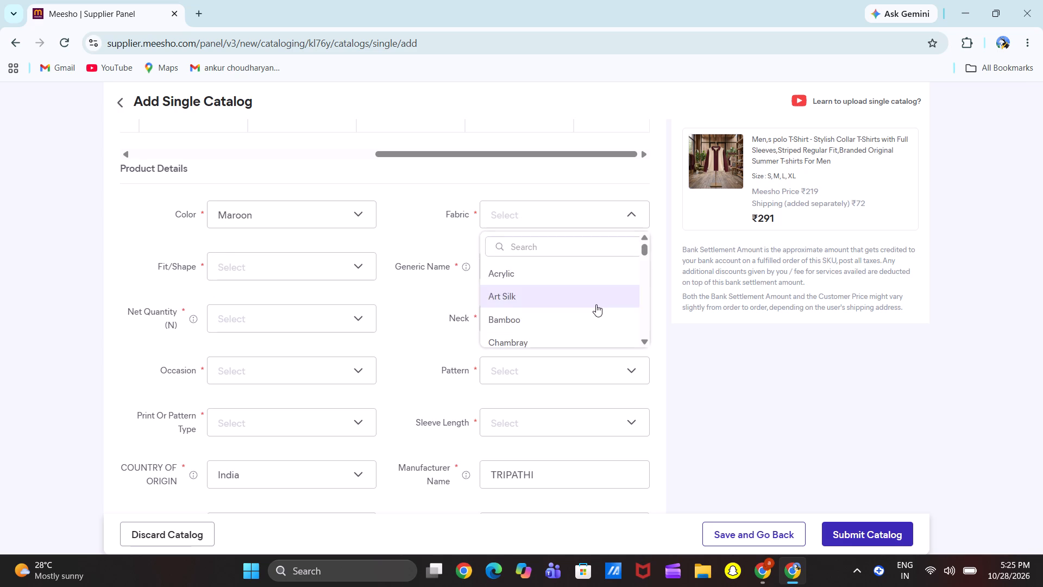
scroll(596, 304, down, 2)
click(571, 277)
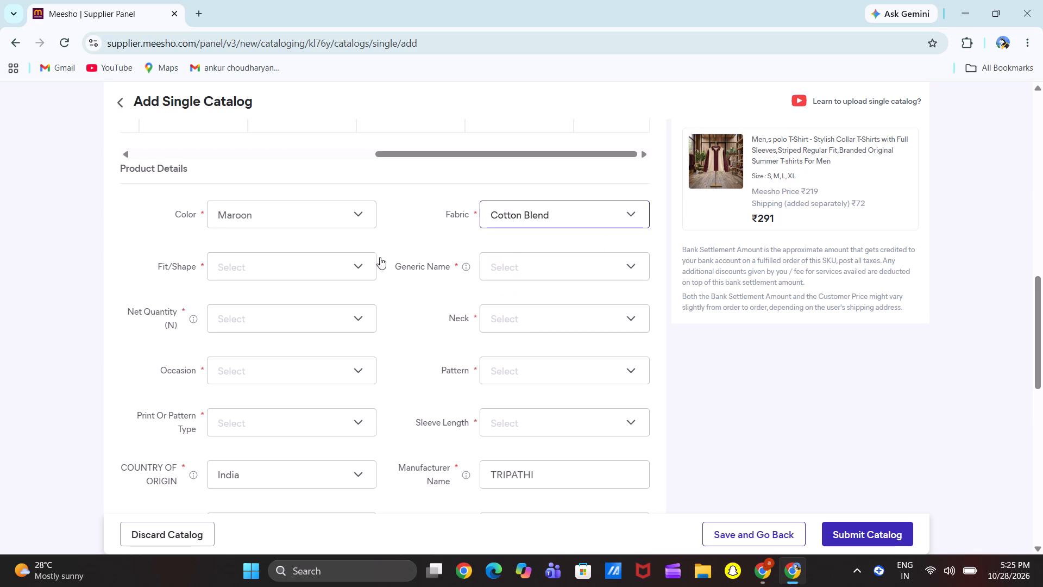
click(330, 261)
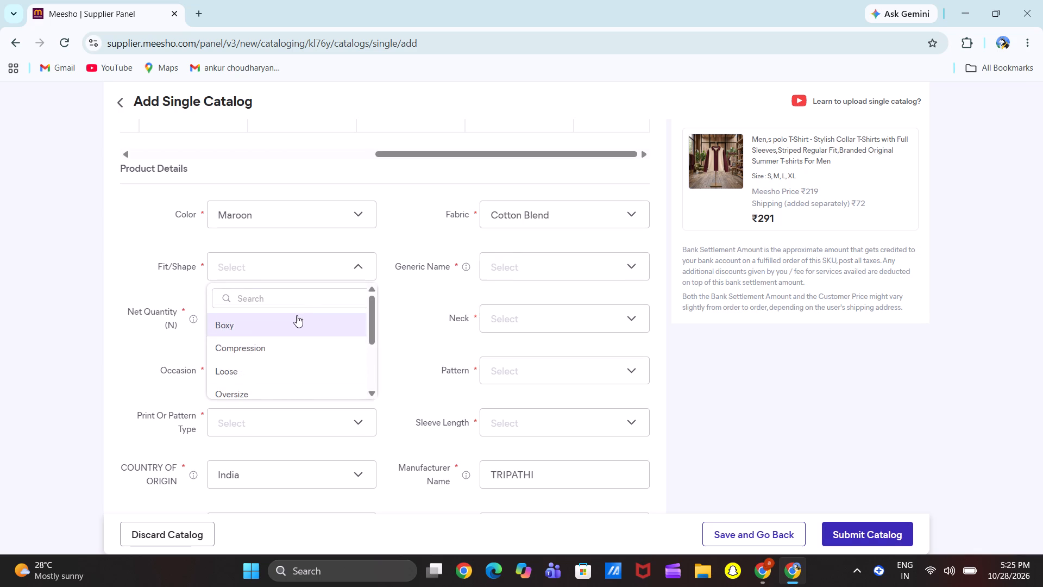
scroll(300, 307, down, 1)
click(252, 356)
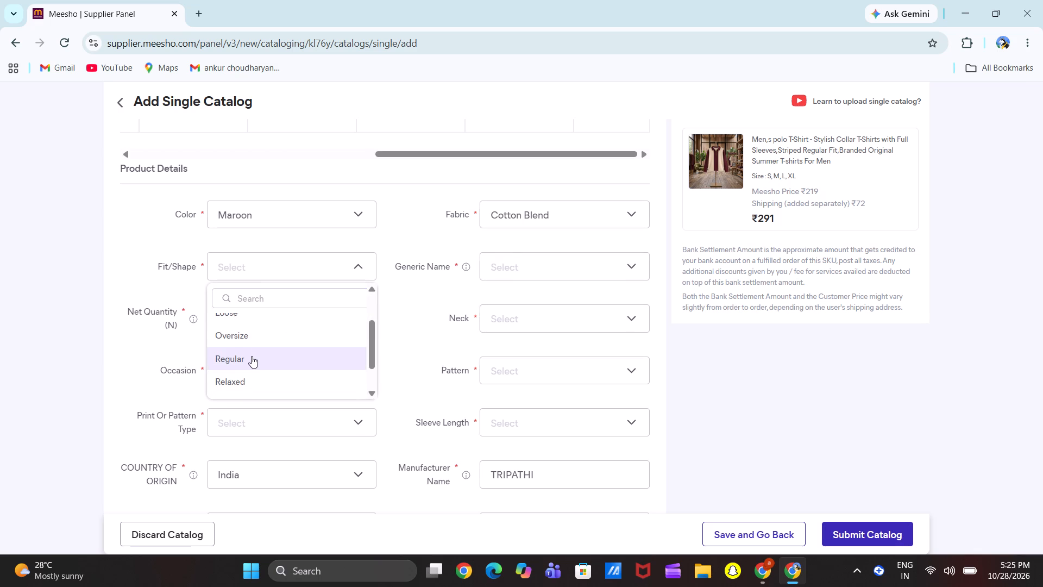
Set the net quantity to 1 and the occasion to Casual in Product 2's details.
click(273, 304)
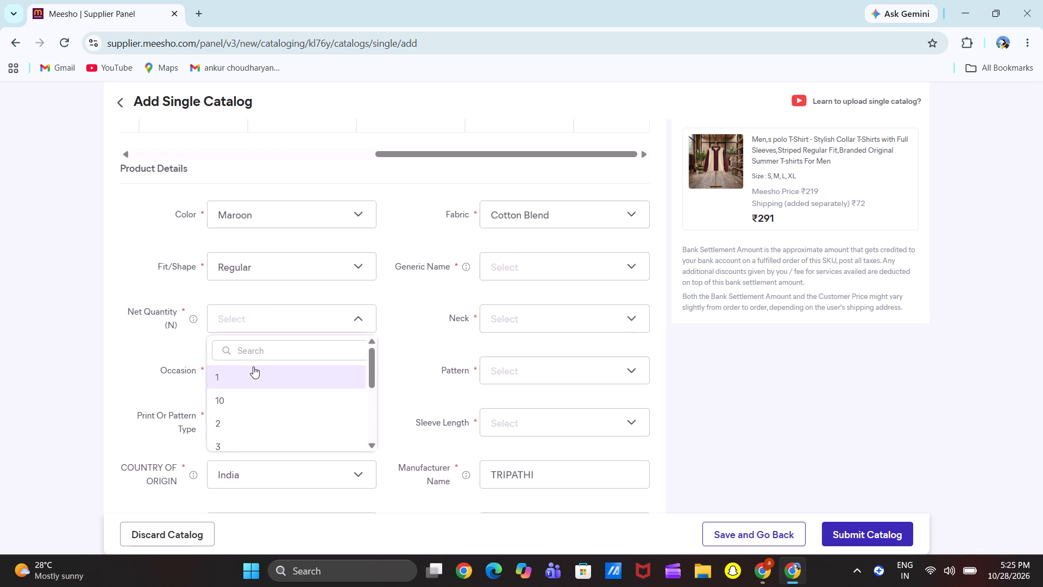
click(253, 367)
click(253, 367)
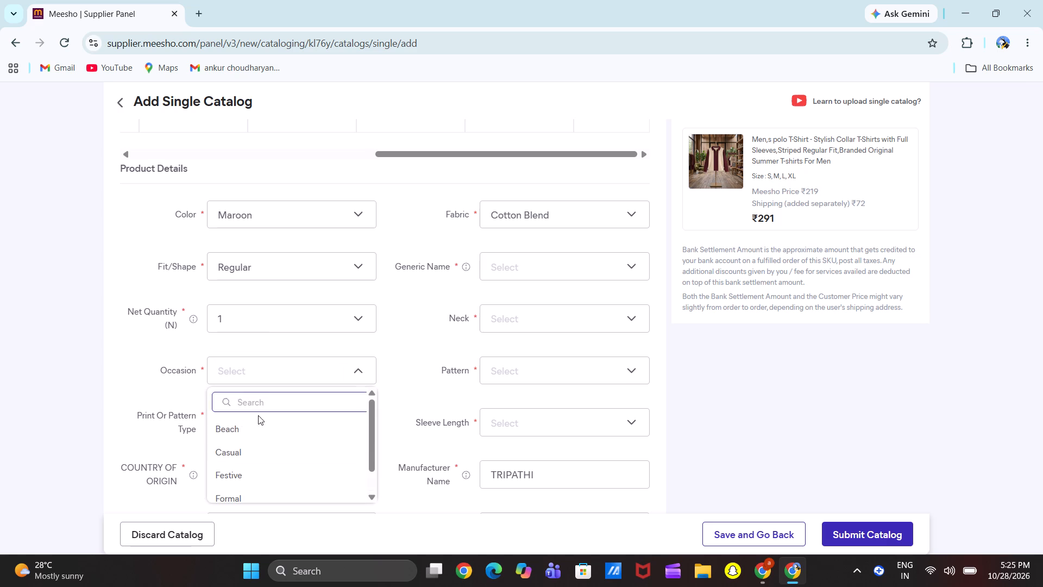
click(257, 447)
Set Product 2's print or pattern type to Colorblocked and its generic name to Tshirts.
click(262, 429)
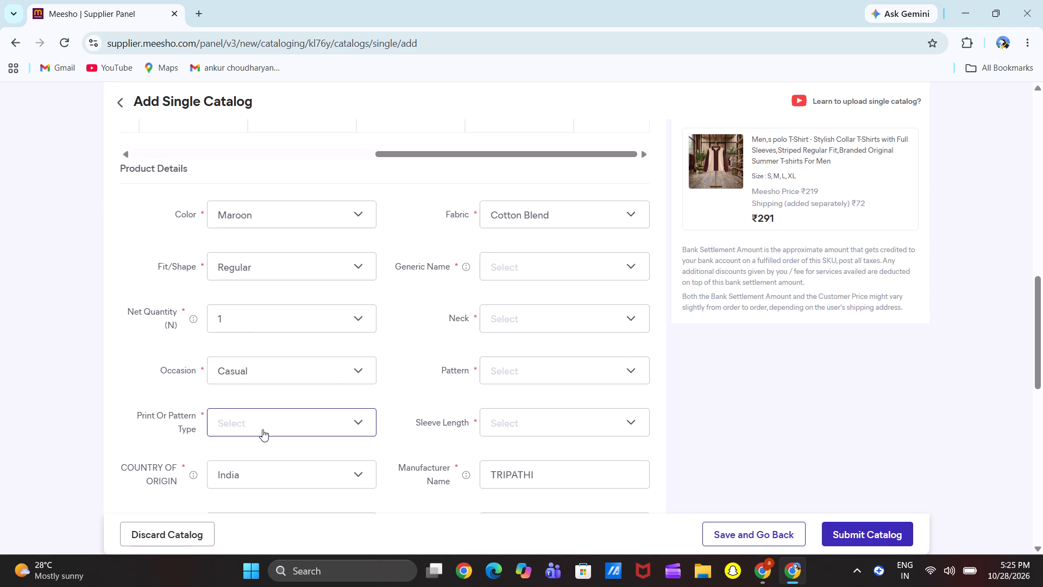
click(278, 446)
text(CO)
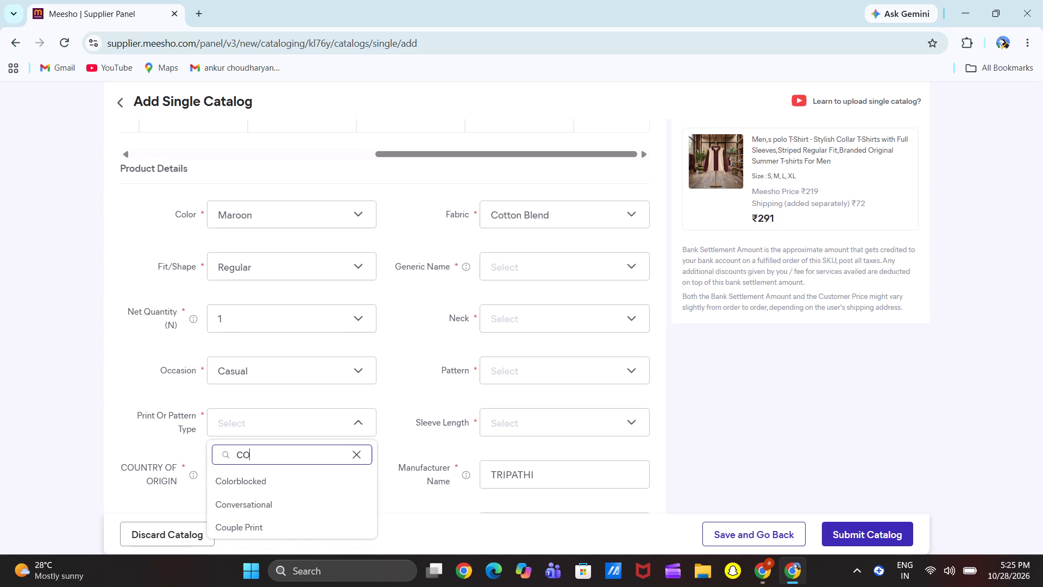
click(305, 470)
click(591, 250)
click(608, 262)
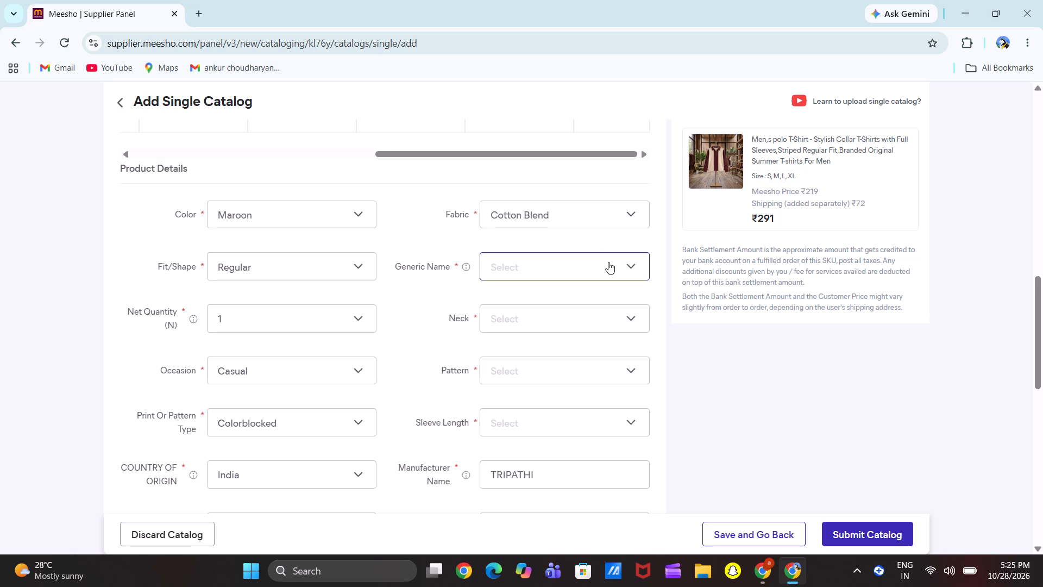
scroll(549, 335, down, 1)
click(520, 374)
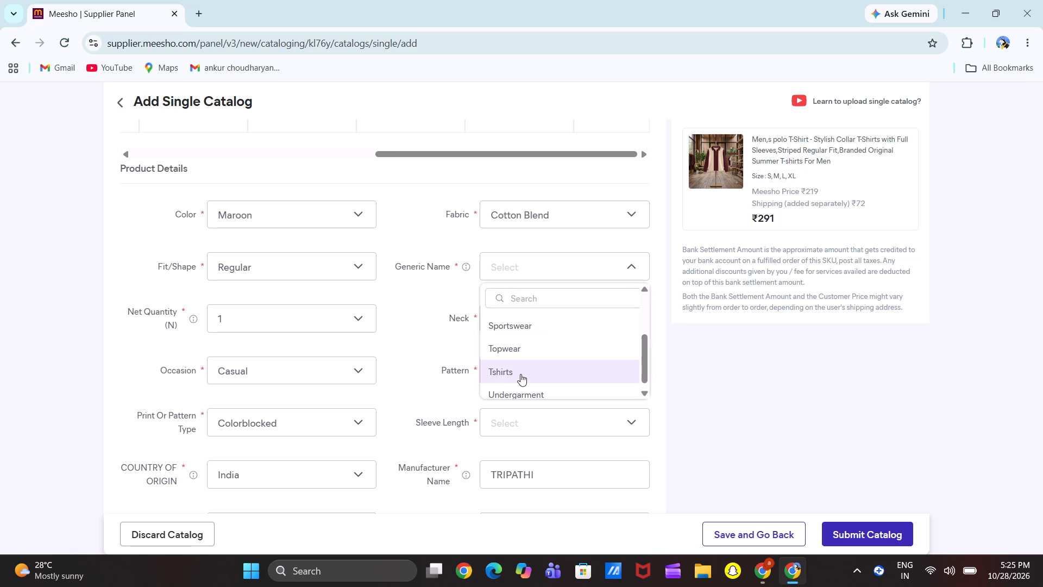
Set Product 2's neck to Polo in its product details.
click(546, 321)
scroll(575, 409, down, 1)
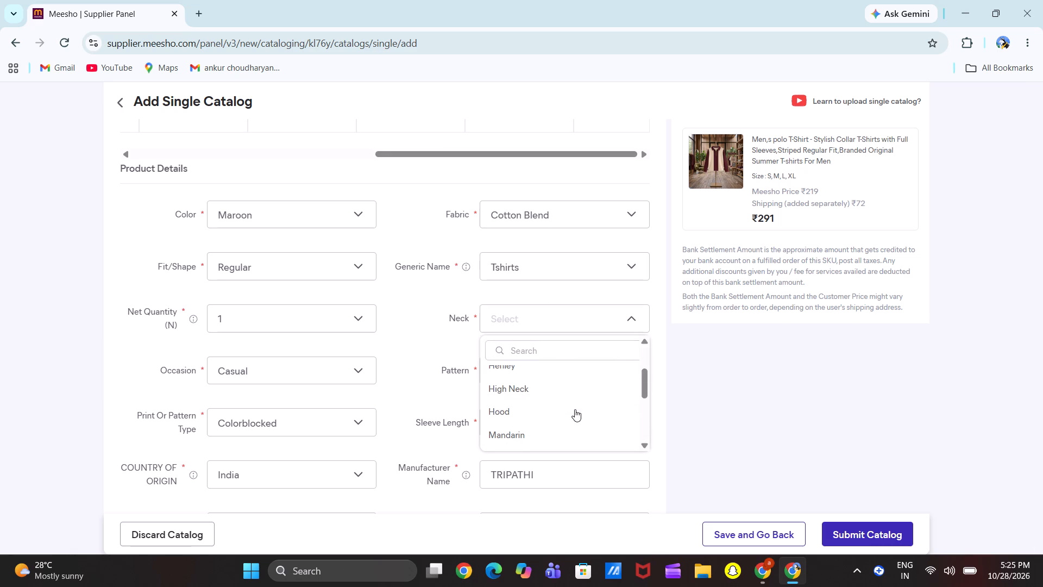
scroll(575, 409, down, 1)
scroll(554, 407, up, 1)
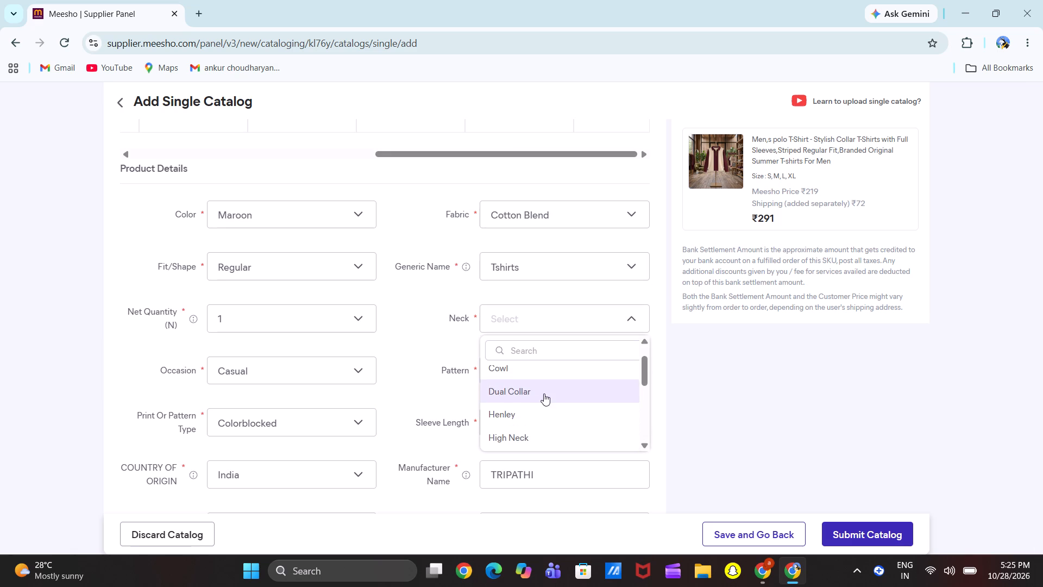
scroll(544, 394, up, 1)
scroll(555, 405, down, 1)
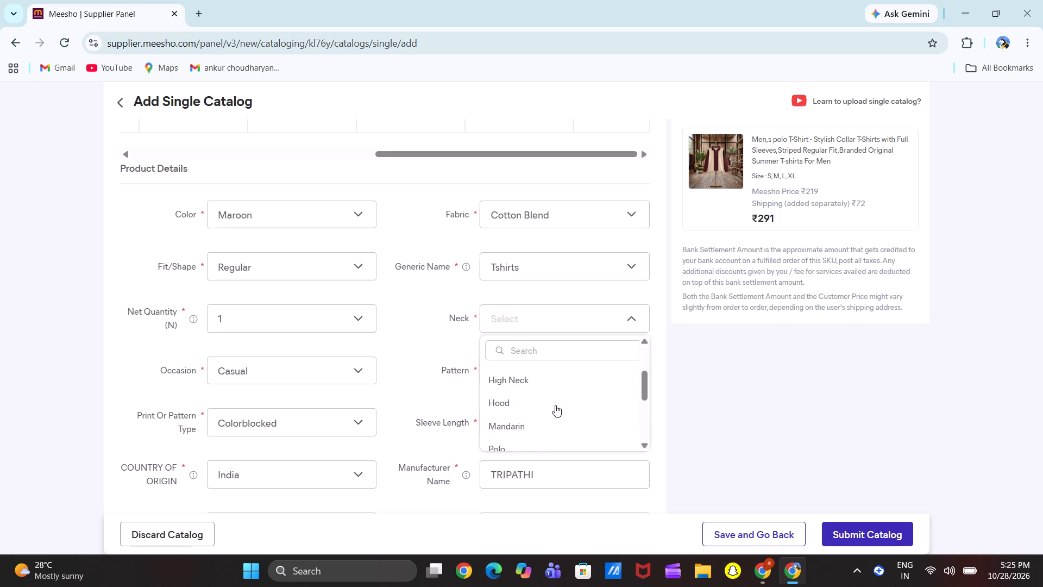
scroll(555, 405, down, 1)
click(551, 417)
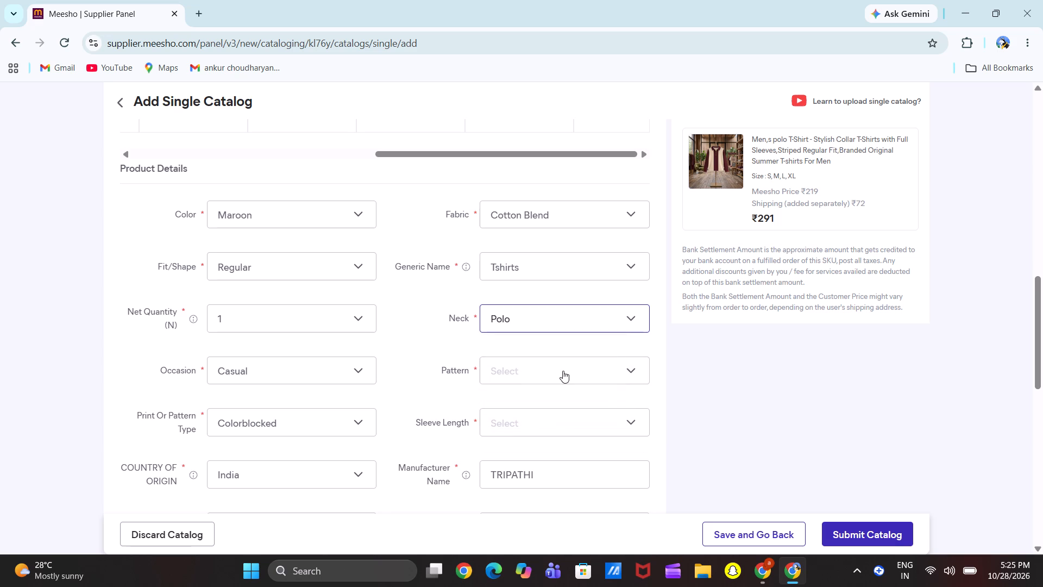
Set Product 2's pattern to Colorblocked and its sleeve length to Long Sleeves.
click(563, 371)
click(582, 441)
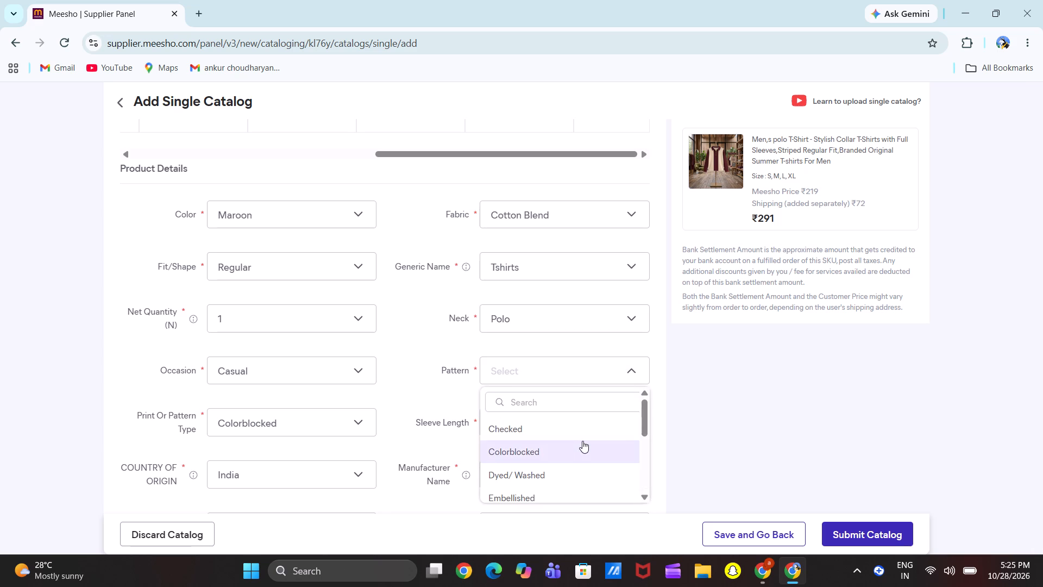
click(555, 420)
click(557, 465)
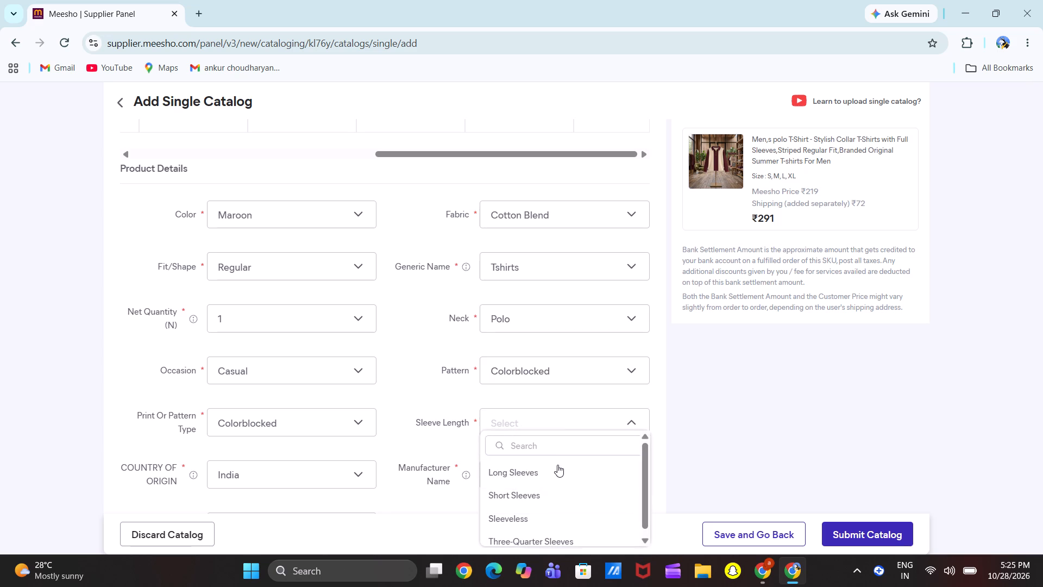
Mark Product 2's packer details as the same as the manufacturer details.
scroll(557, 465, down, 3)
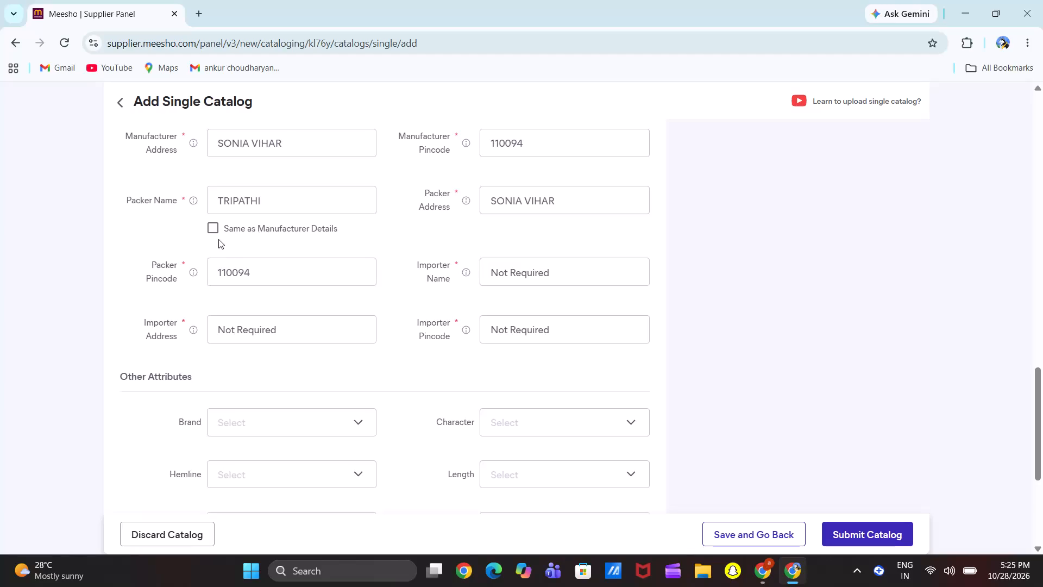
click(213, 227)
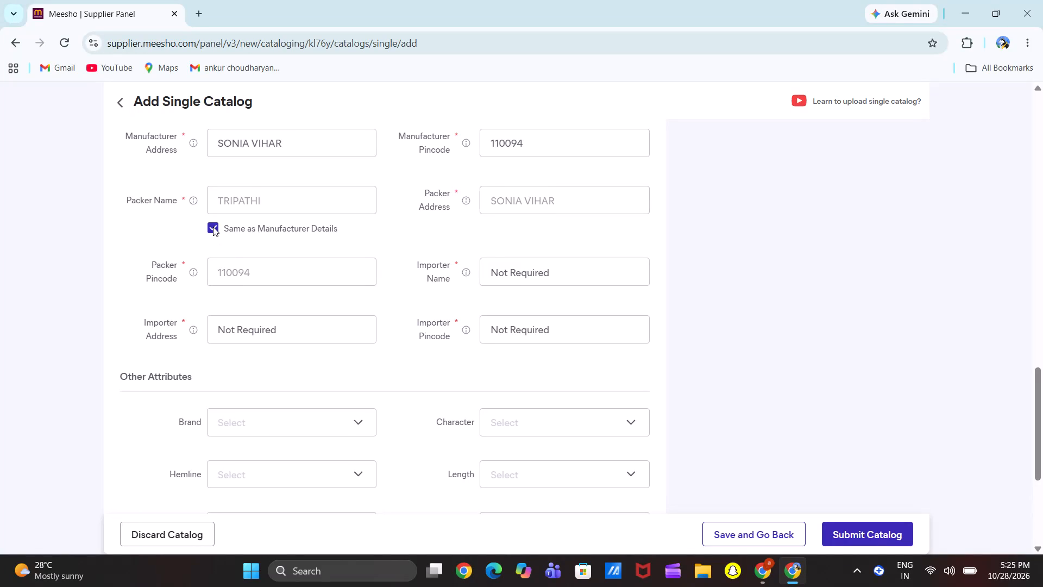
Set the number of pockets to No Pocket and the style to Korean in Product 2's other attributes.
scroll(213, 227, down, 3)
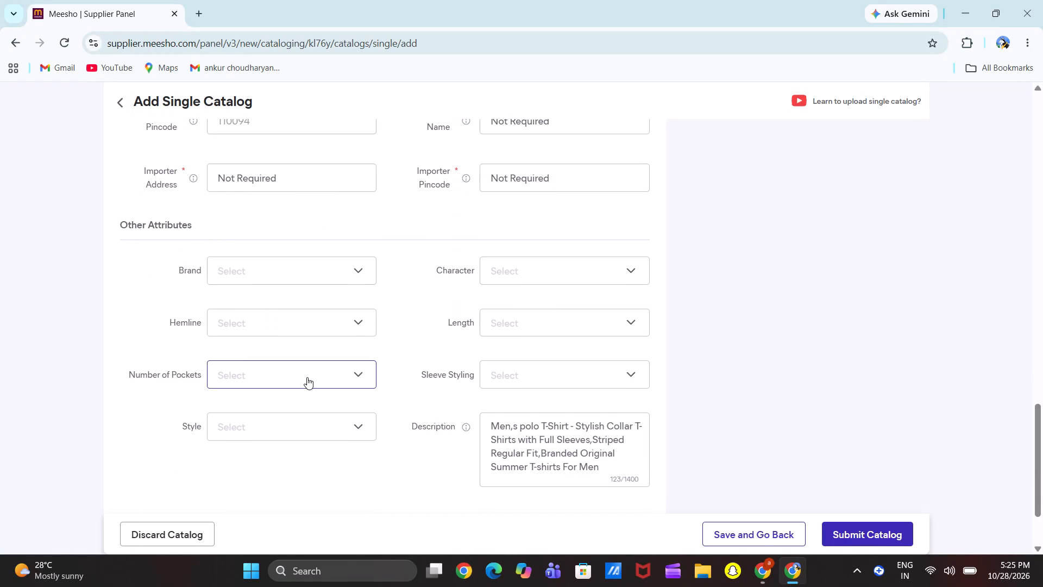
click(307, 377)
click(287, 480)
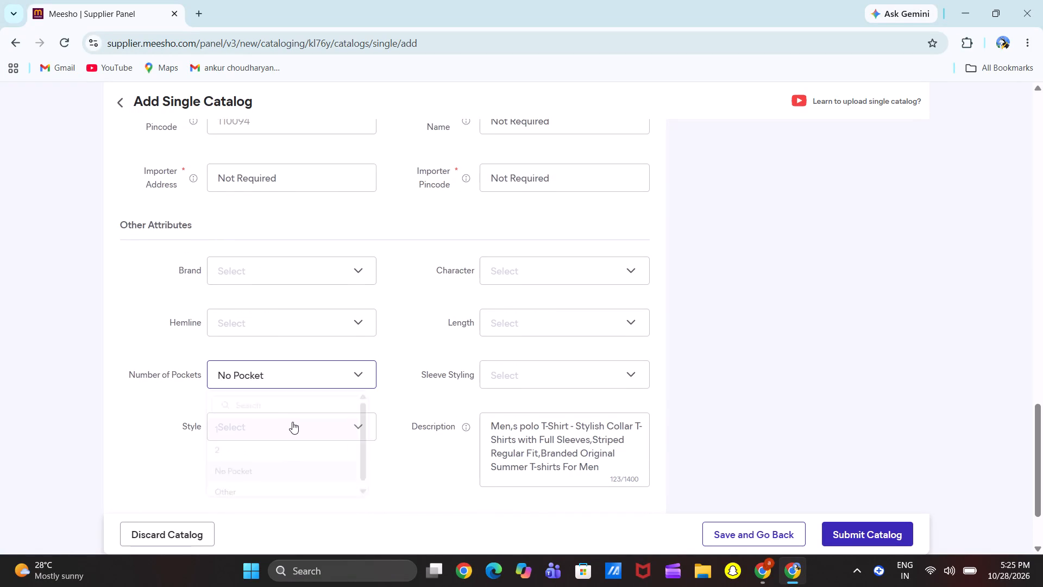
click(292, 424)
click(245, 513)
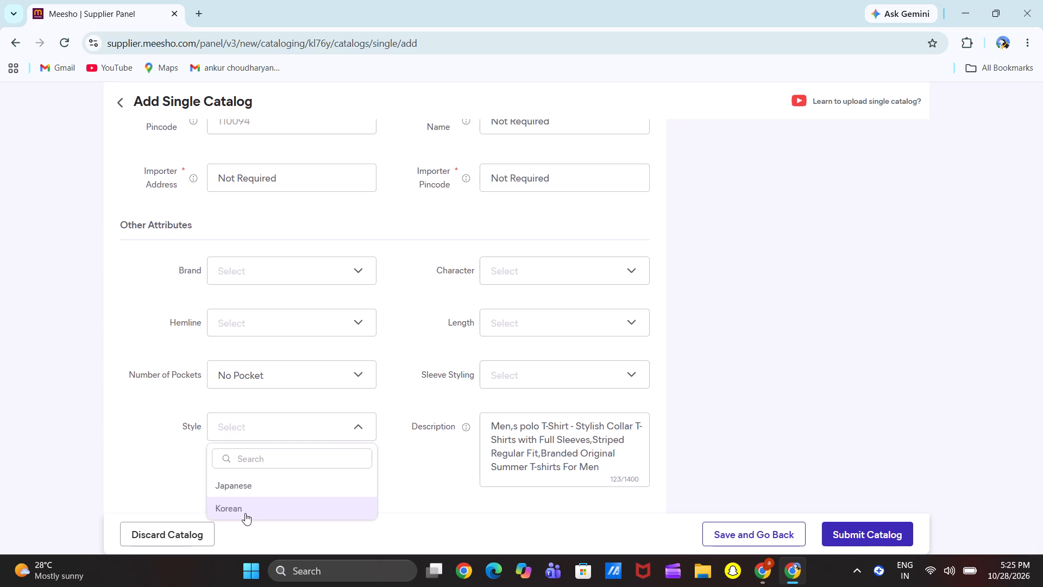
Set Product 2's length to Regular in its other attributes.
click(590, 318)
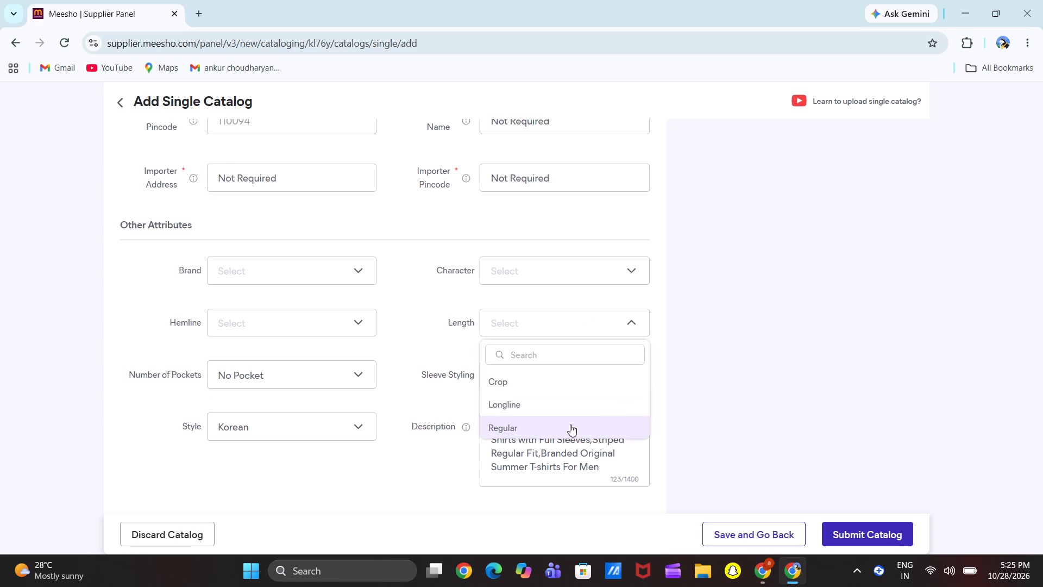
click(570, 424)
Go through Products 3, 4 and 5 to check their style codes and how far their product details are filled in.
scroll(570, 424, up, 7)
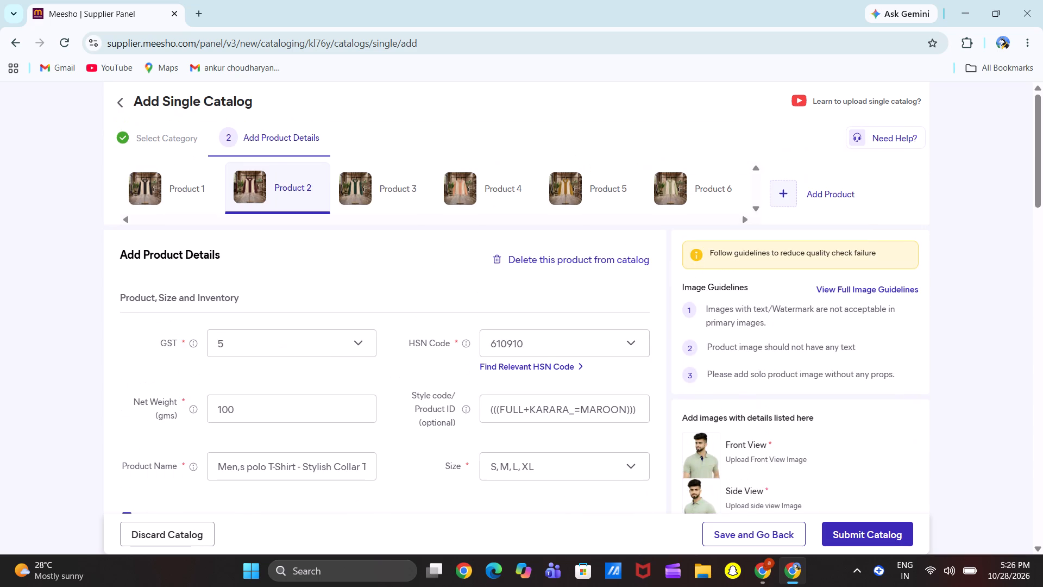
click(398, 179)
scroll(470, 267, down, 3)
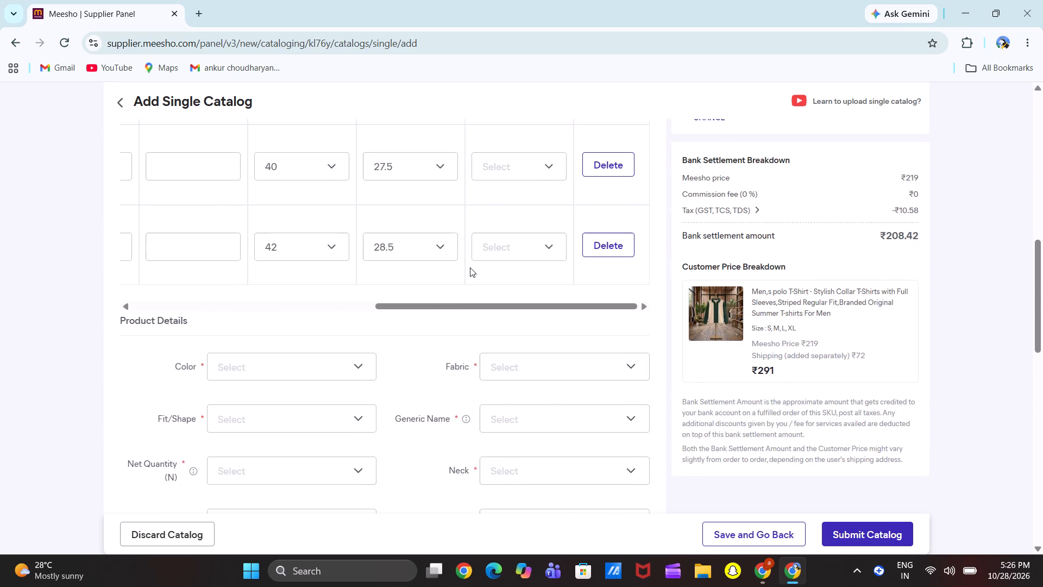
scroll(470, 267, down, 3)
scroll(470, 281, up, 5)
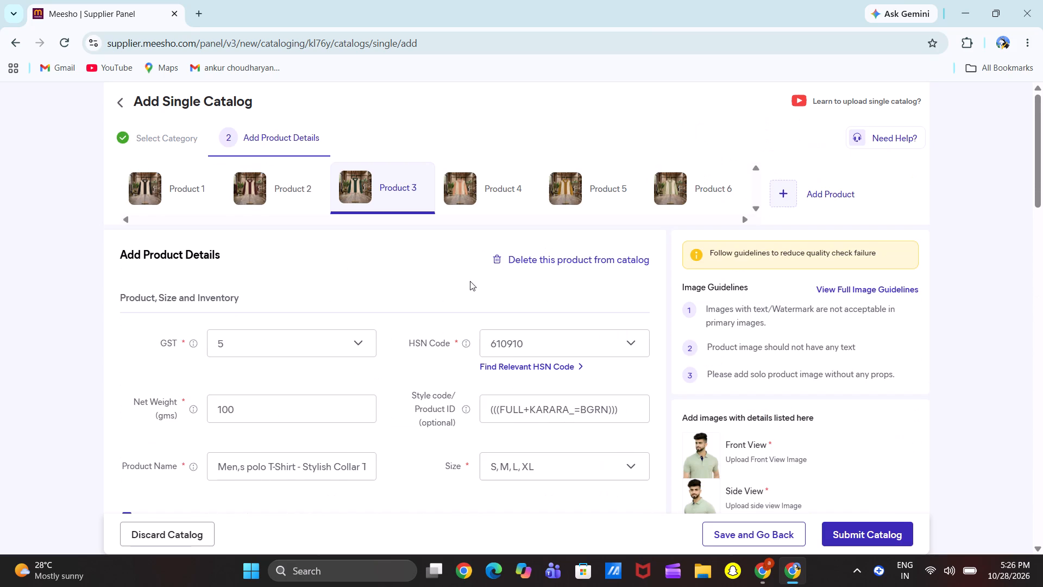
click(466, 195)
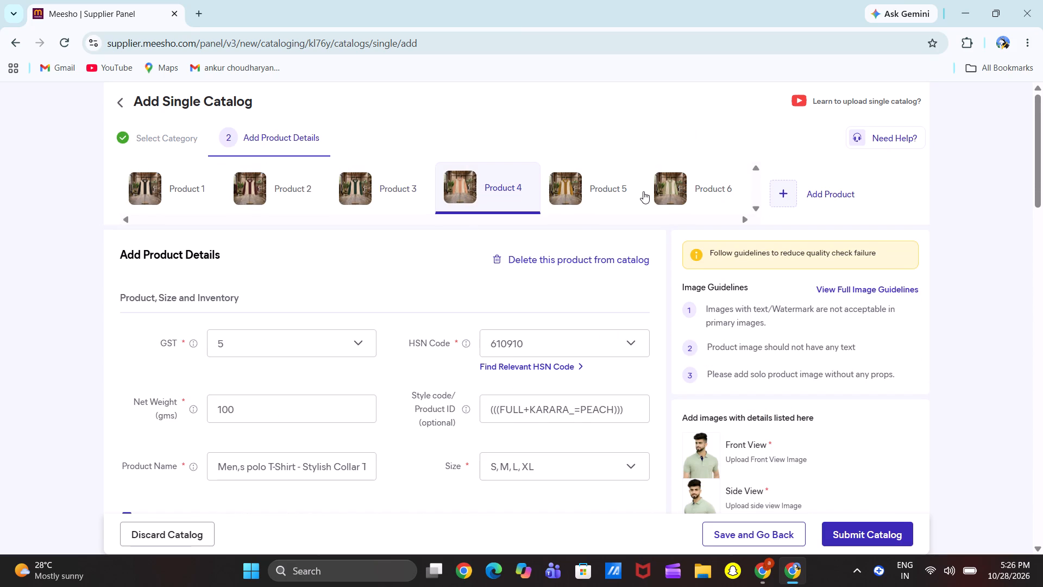
click(643, 191)
Examine Product 6's style code, size and price table, product details and other attributes.
click(661, 191)
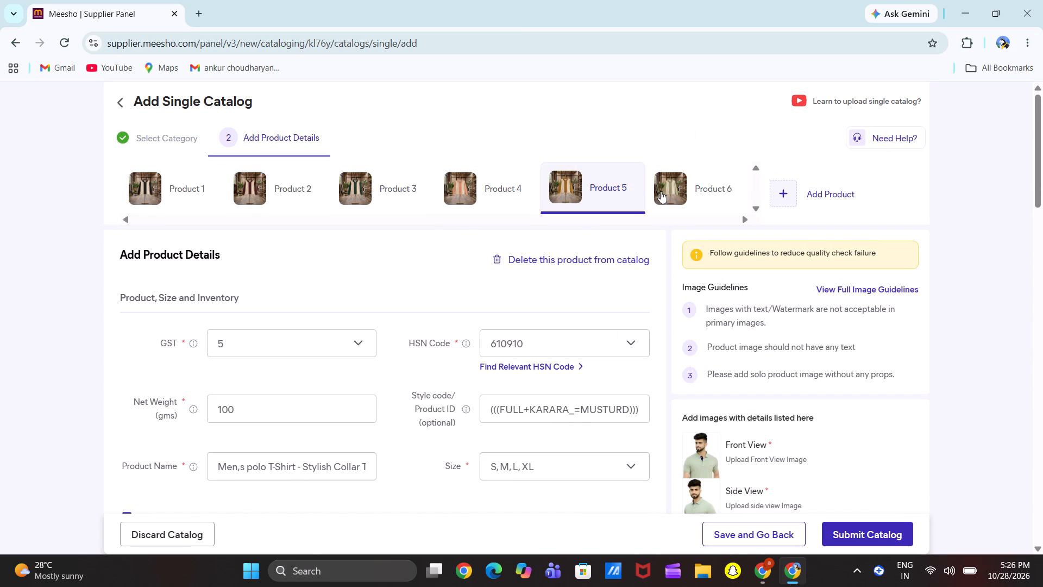
scroll(439, 328, down, 3)
scroll(439, 328, up, 1)
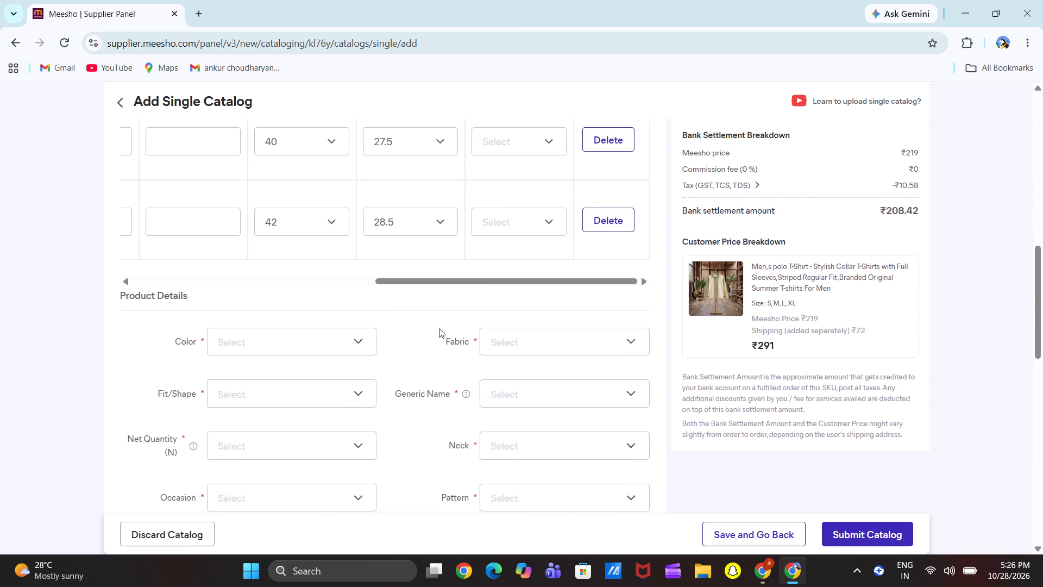
scroll(439, 328, up, 1)
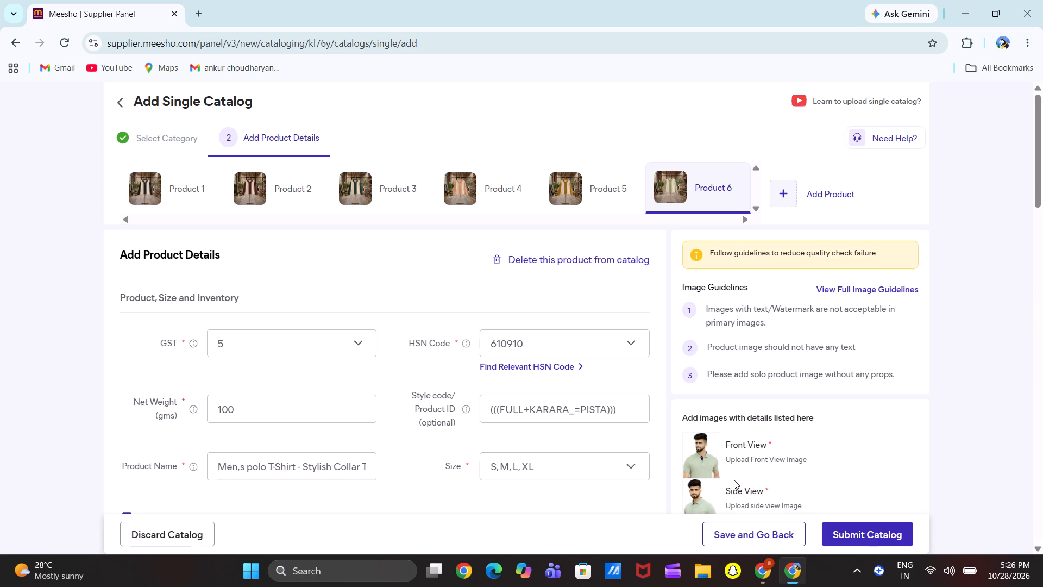
scroll(440, 261, down, 5)
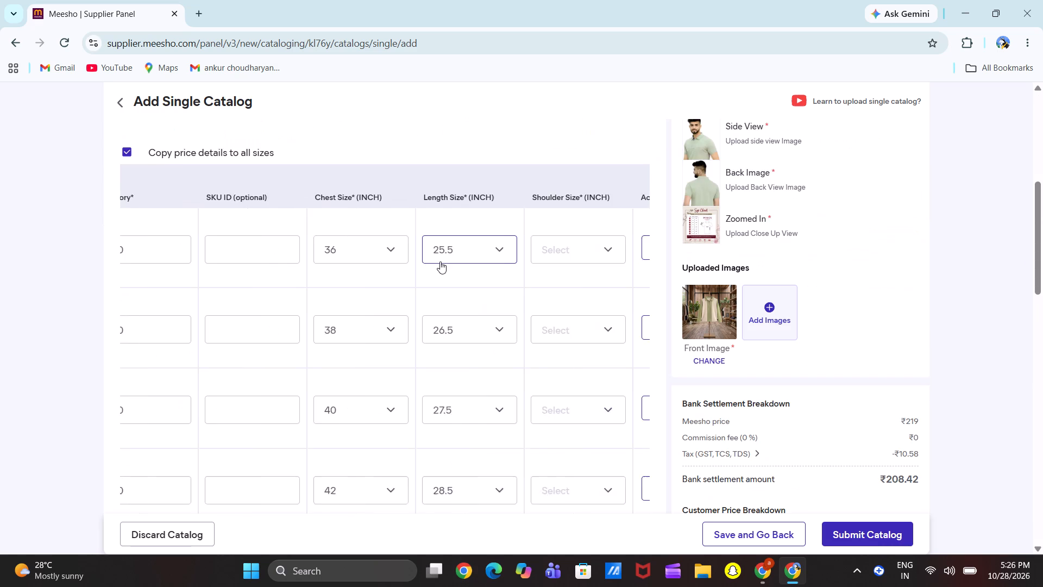
scroll(440, 261, down, 9)
scroll(440, 261, up, 1)
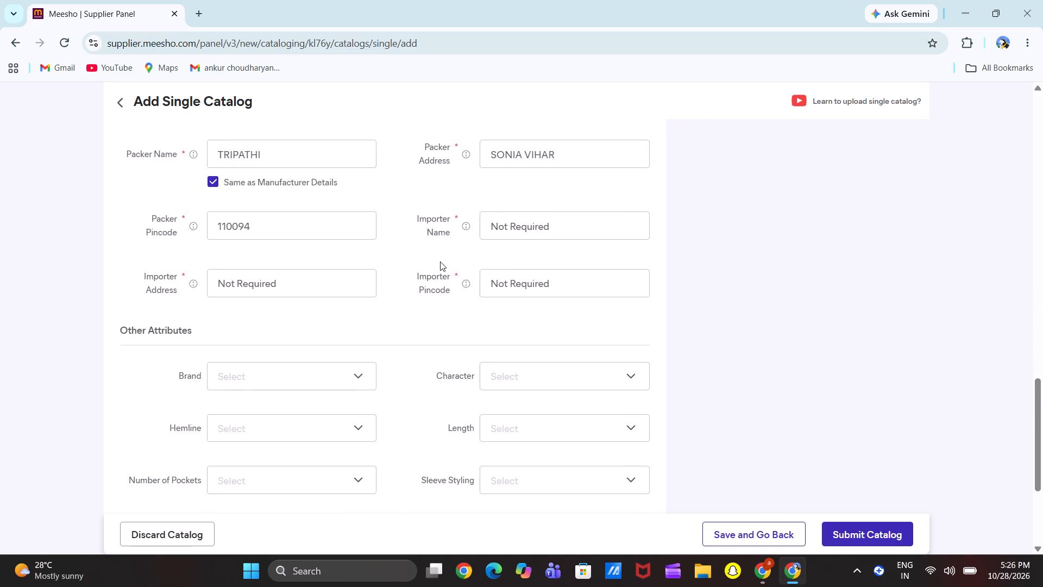
scroll(440, 261, up, 1)
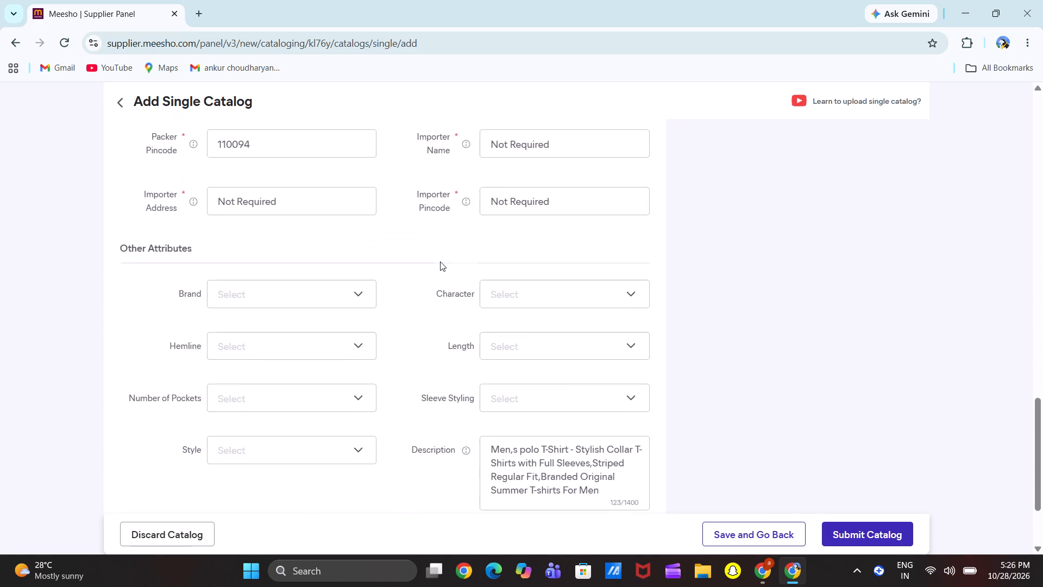
scroll(440, 261, up, 4)
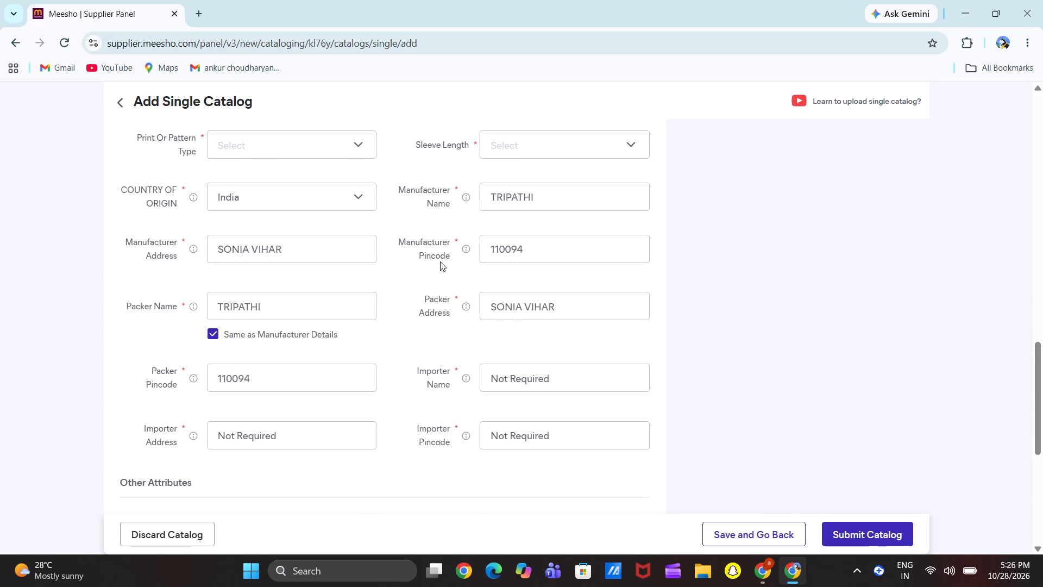
scroll(483, 249, up, 3)
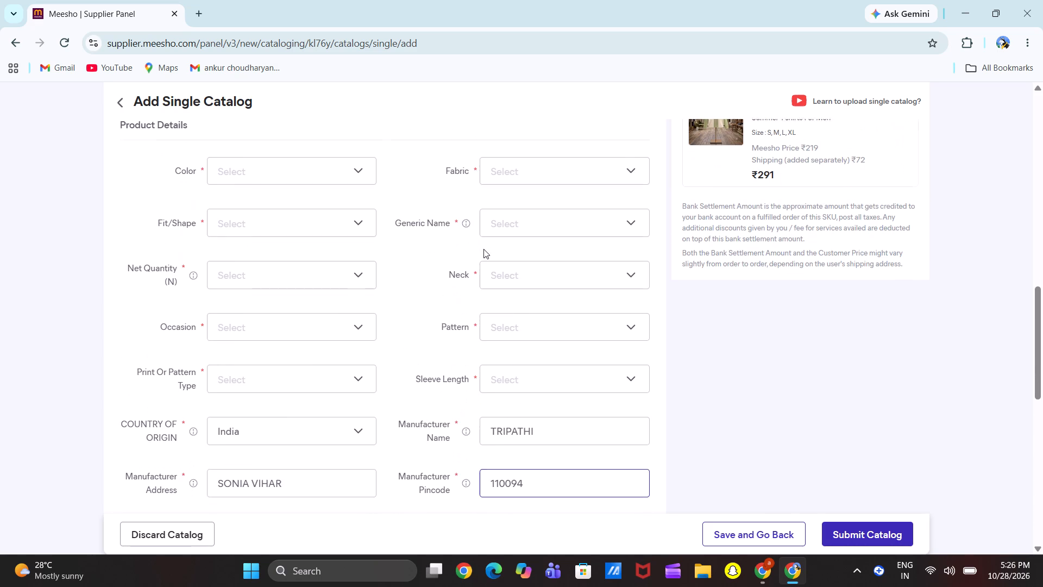
scroll(483, 249, up, 1)
scroll(432, 203, up, 7)
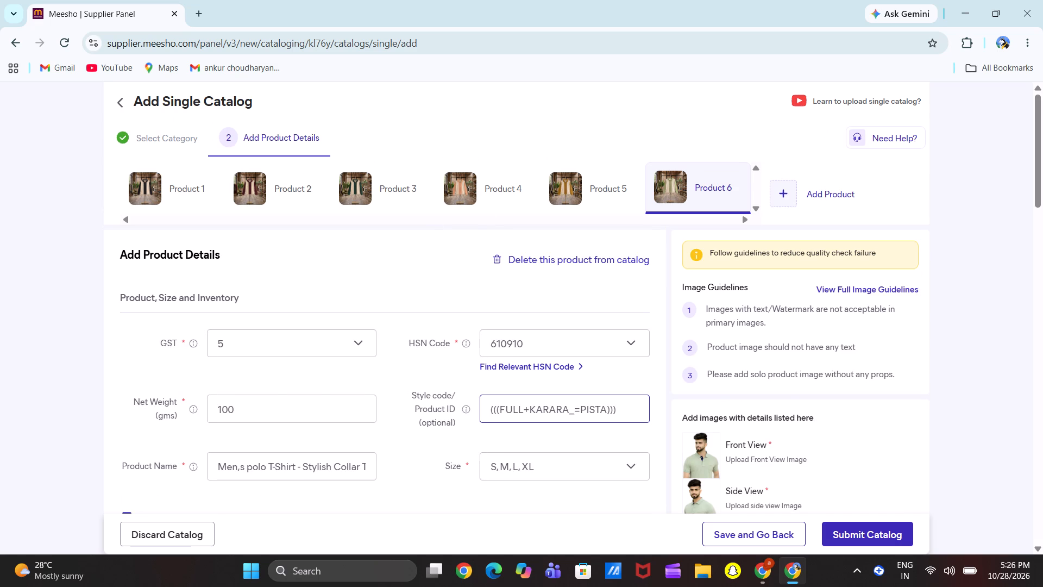
scroll(551, 408, down, 3)
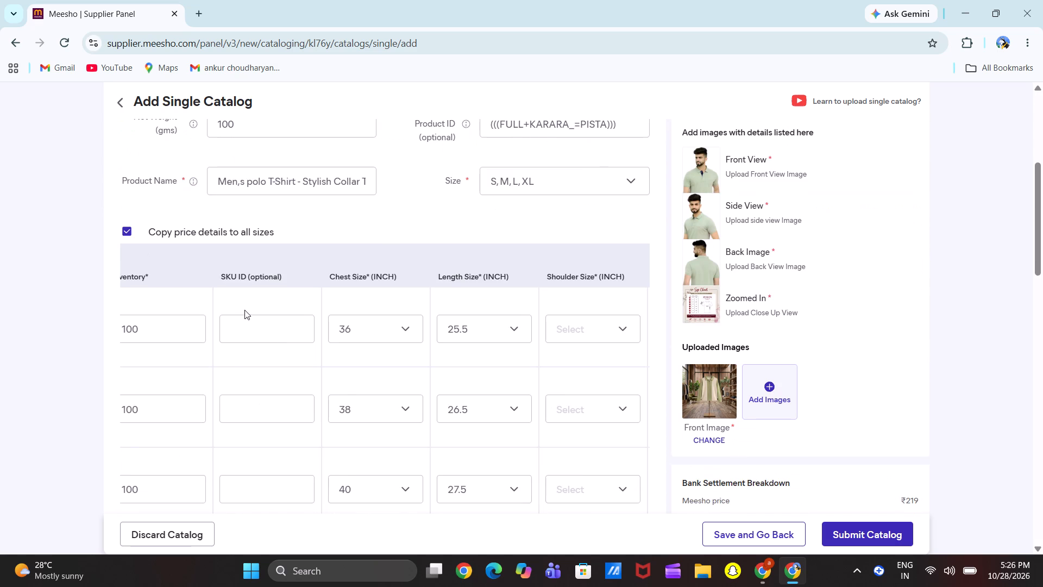
scroll(250, 310, right, 7)
scroll(250, 310, down, 4)
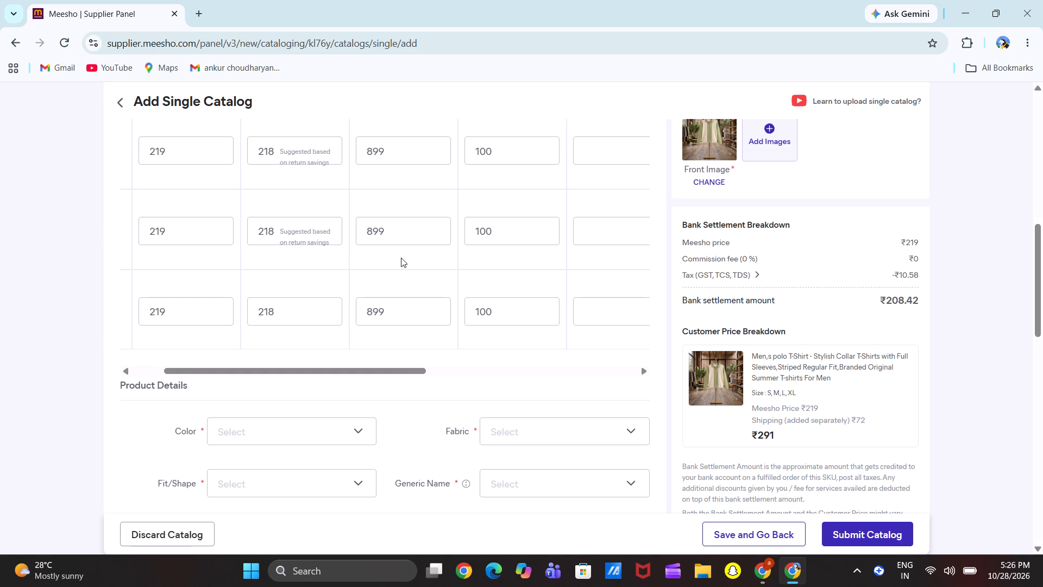
scroll(406, 249, up, 2)
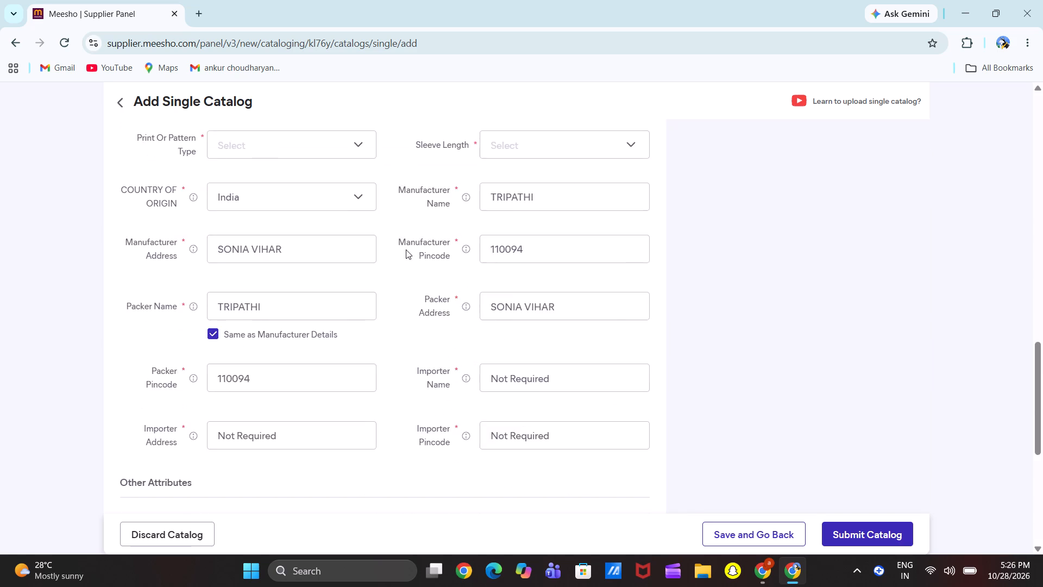
scroll(406, 249, up, 6)
scroll(406, 249, down, 4)
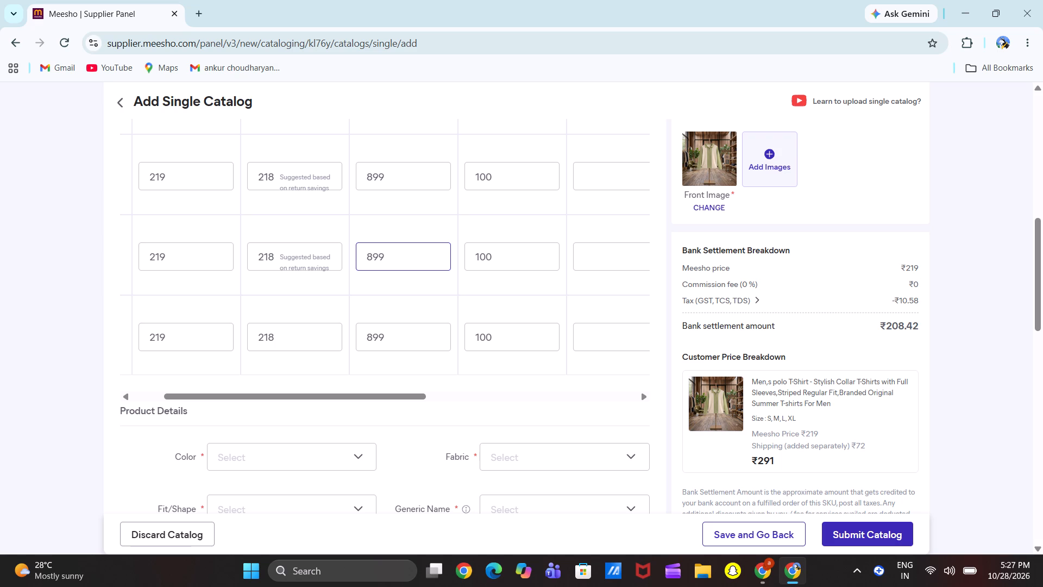
scroll(406, 249, down, 5)
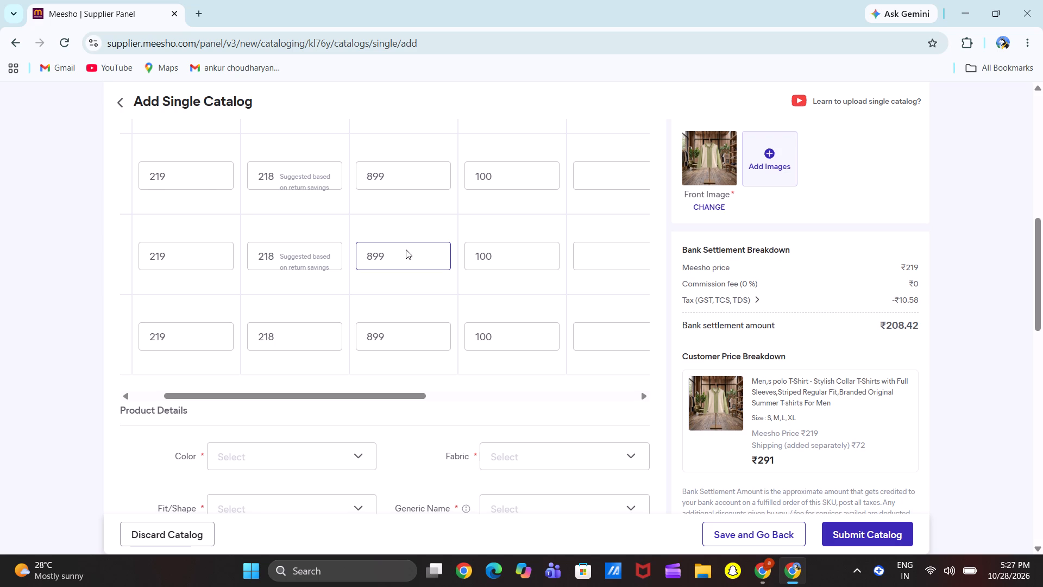
scroll(406, 249, down, 6)
scroll(406, 249, up, 5)
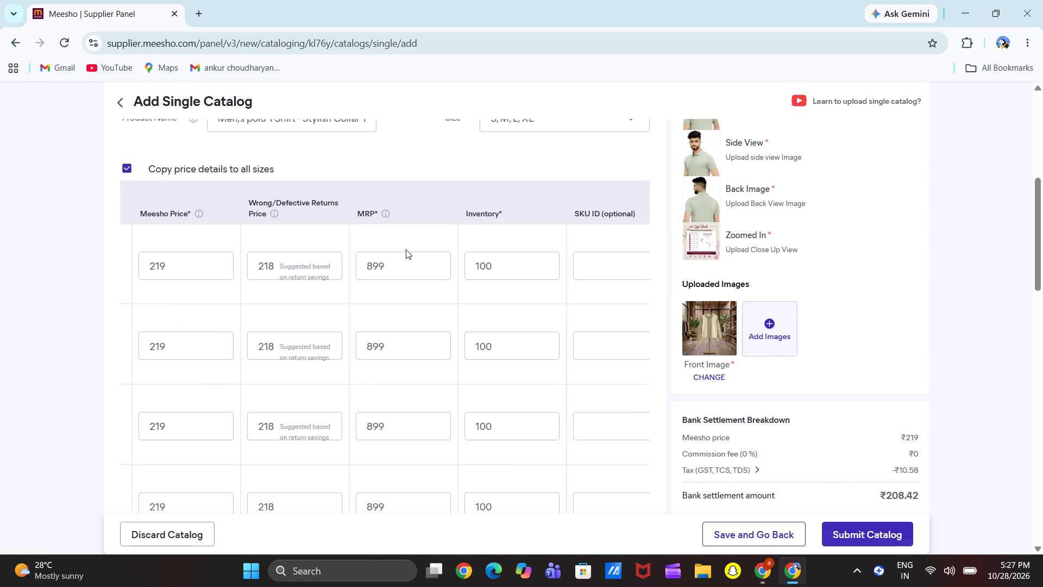
scroll(406, 249, up, 7)
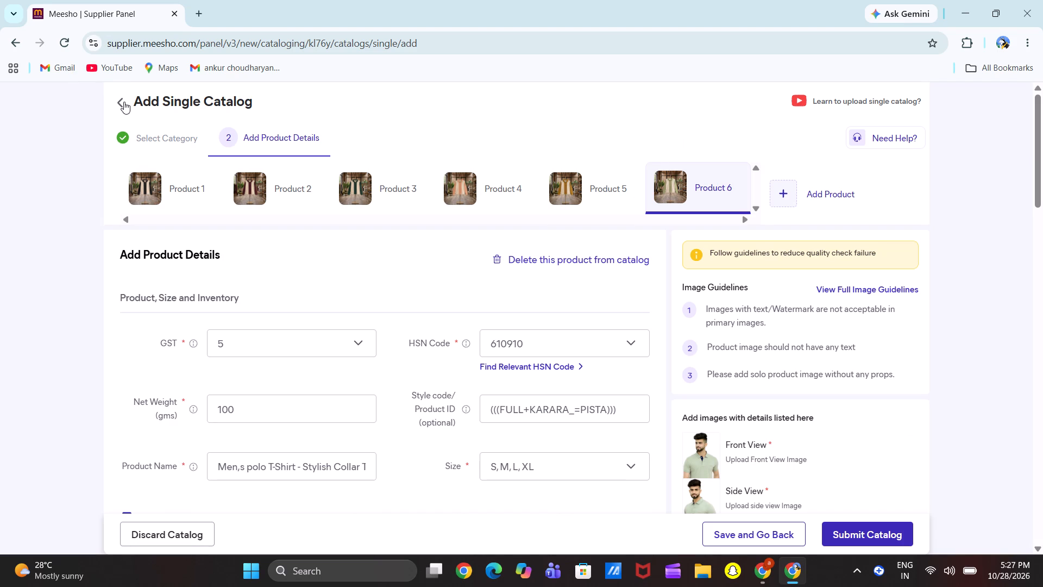
Leave the draft catalog, look over the uploaded catalogs and filter the single uploads to drafts.
click(124, 102)
scroll(556, 287, down, 1)
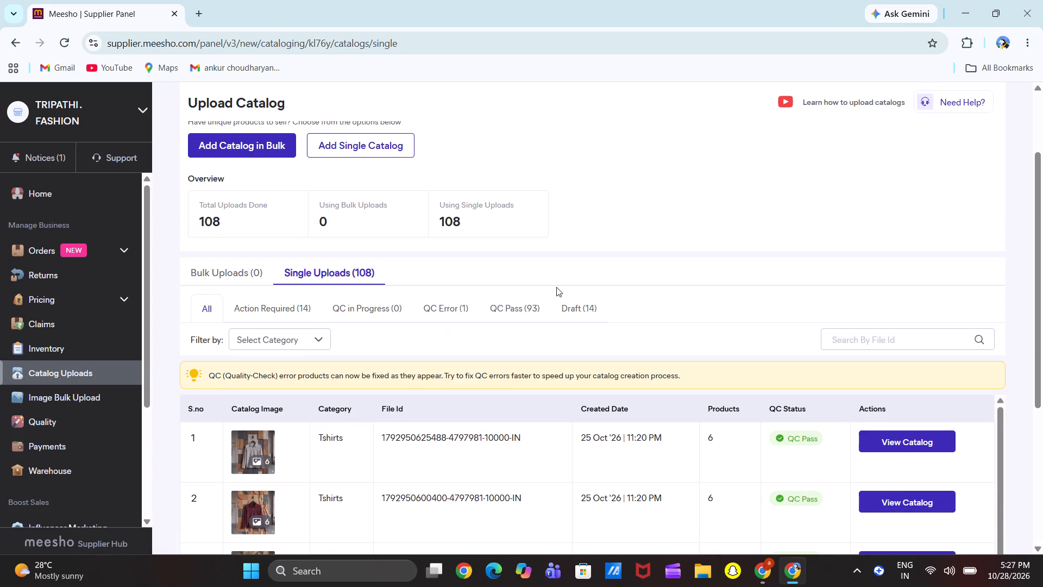
scroll(596, 315, right, 1)
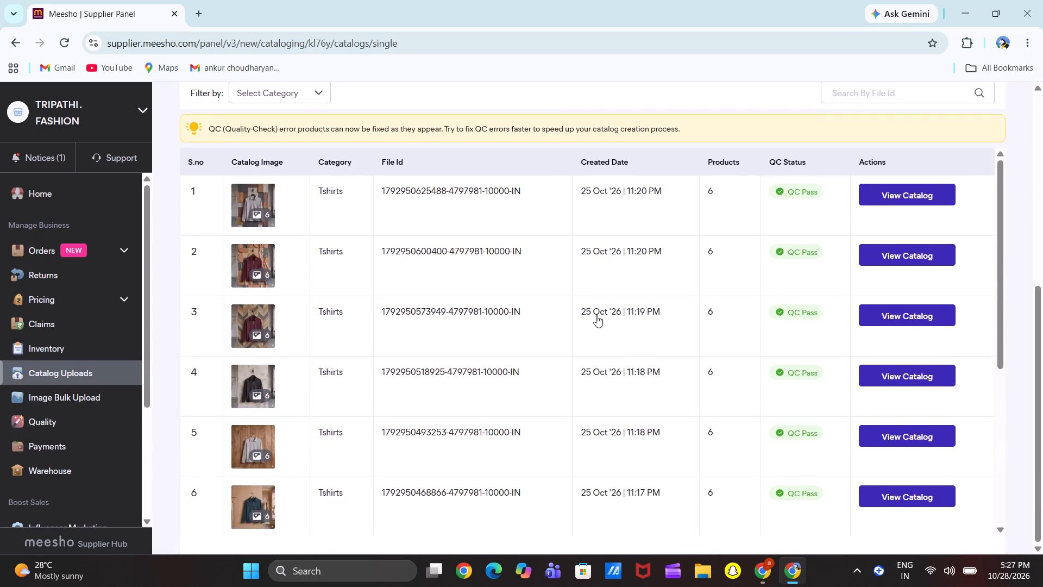
scroll(596, 315, right, 1)
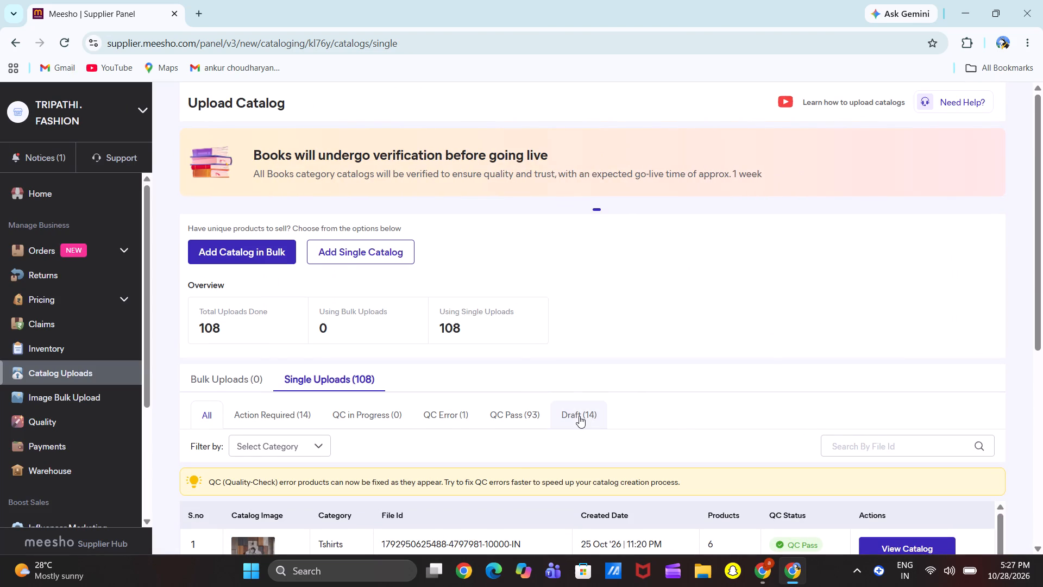
click(586, 419)
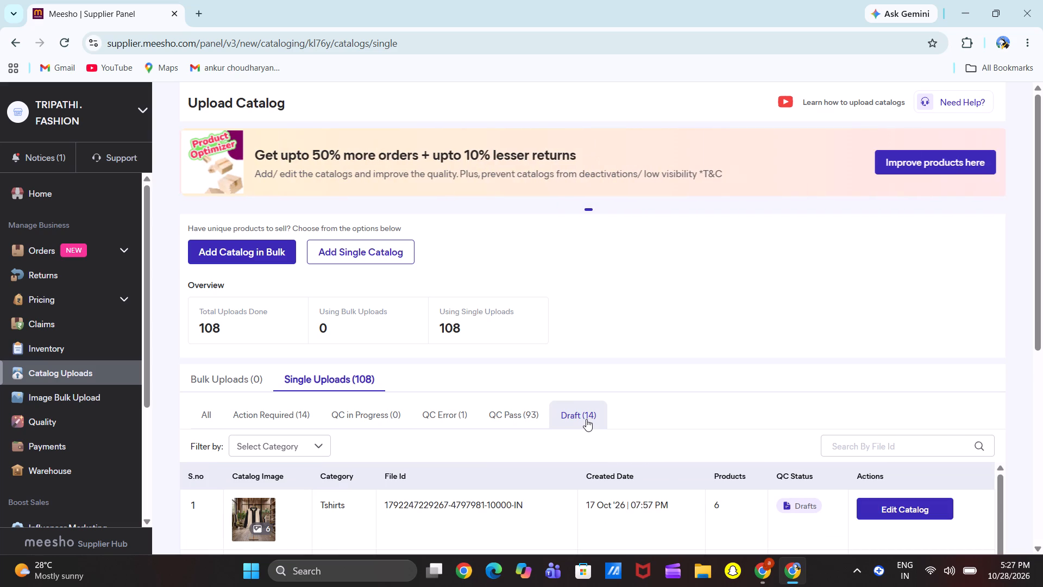
Dismiss the Flash Sale offer on the home page and examine the to-do list, business insights, dispatch performance and returns sections.
click(97, 246)
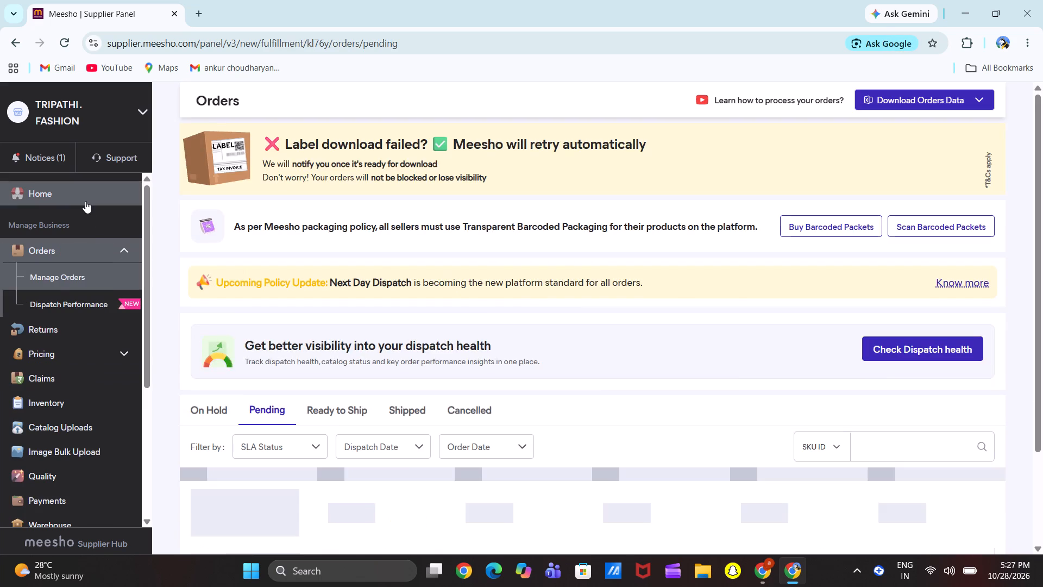
click(85, 201)
scroll(514, 271, down, 2)
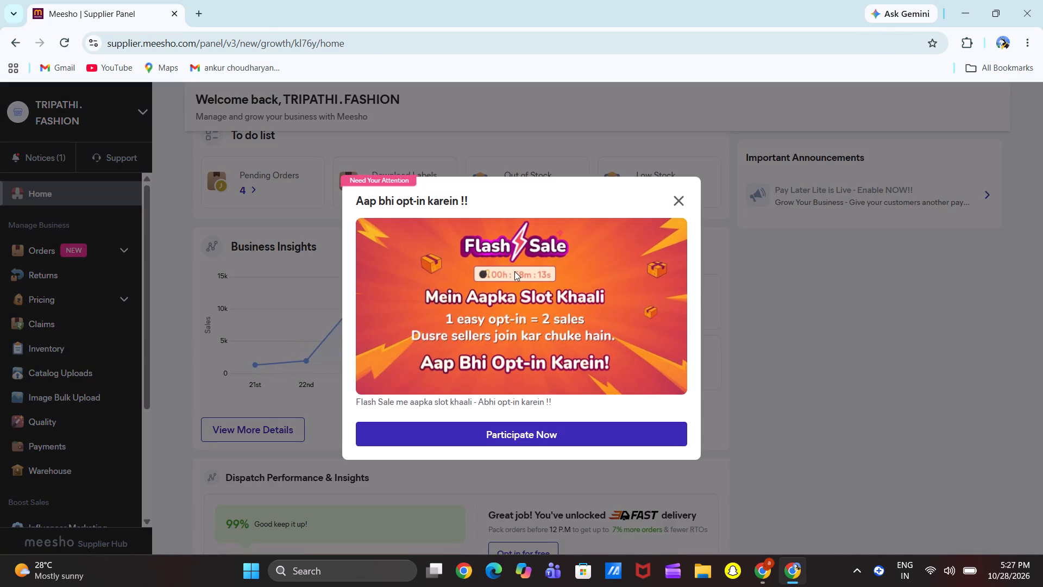
click(681, 199)
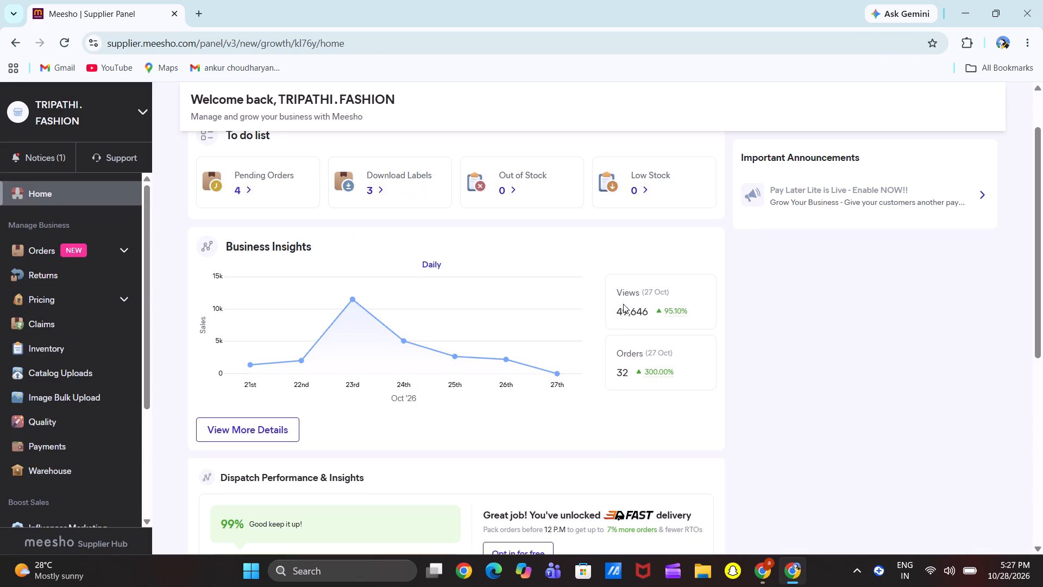
scroll(623, 304, down, 4)
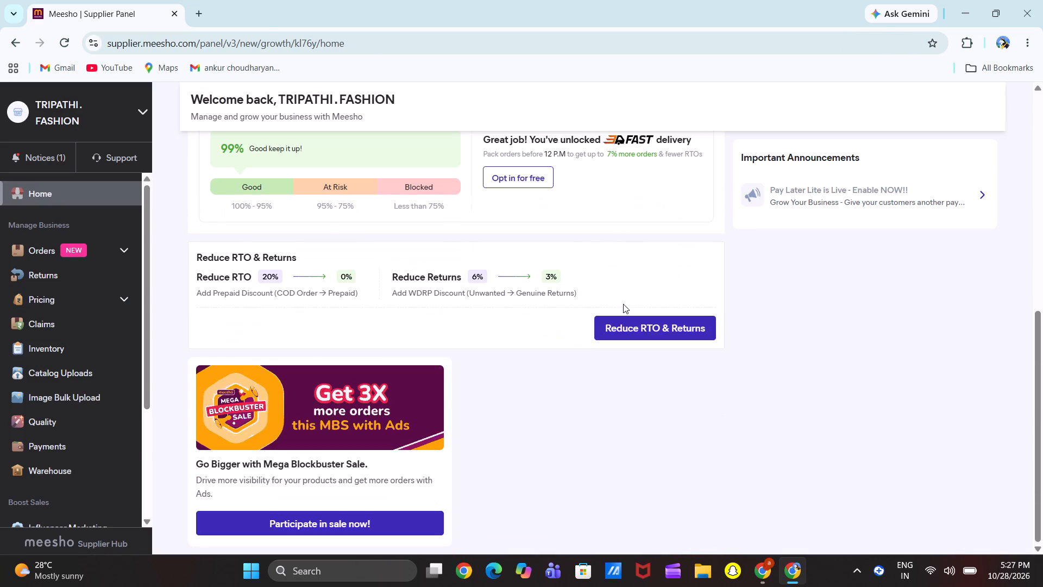
scroll(623, 304, down, 2)
scroll(801, 317, down, 4)
scroll(801, 317, up, 4)
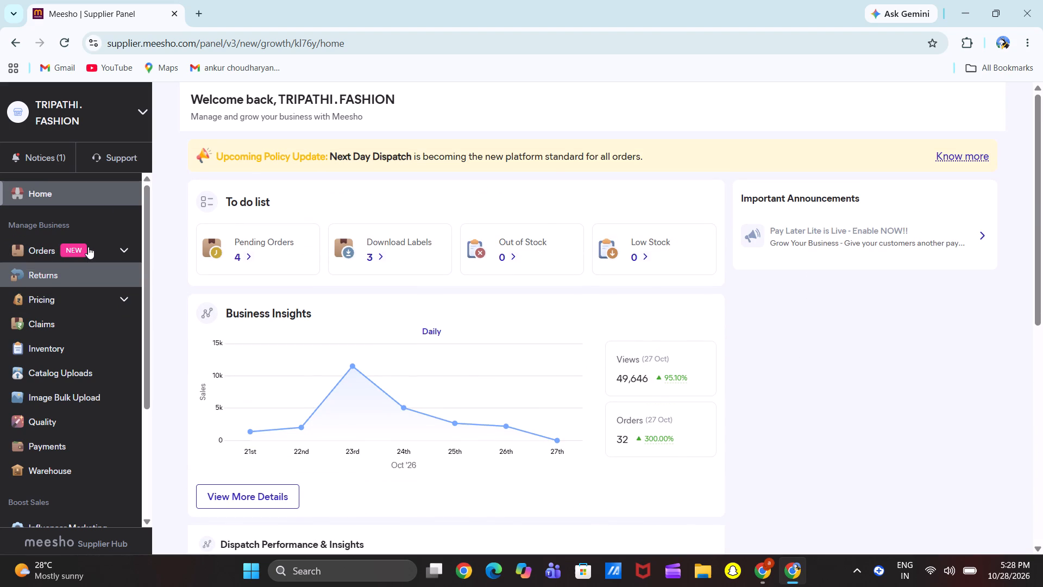
Go back to the single catalog uploads and open the first listed T-shirt catalog in the inventory.
click(72, 370)
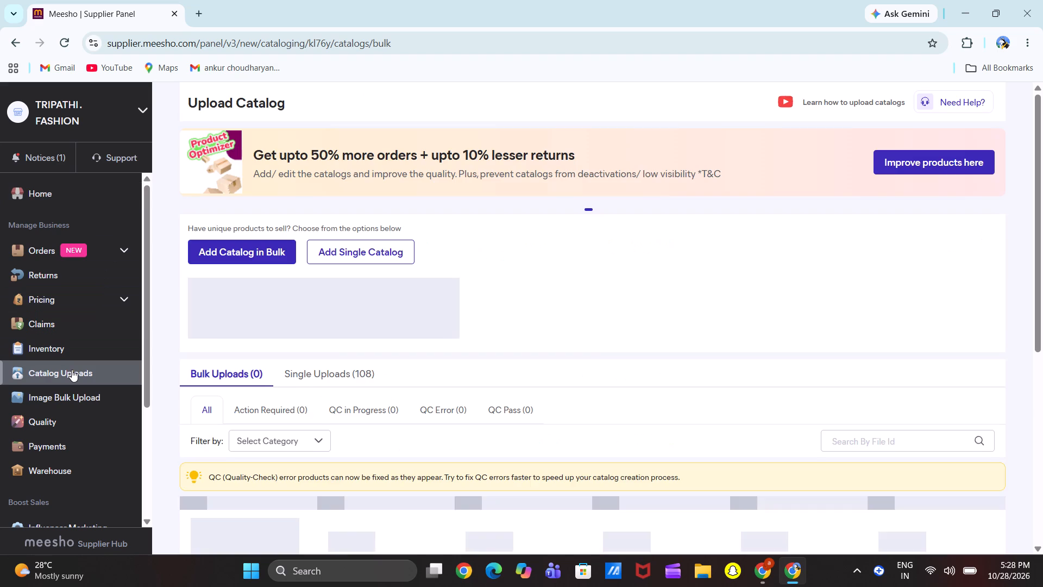
scroll(313, 401, down, 2)
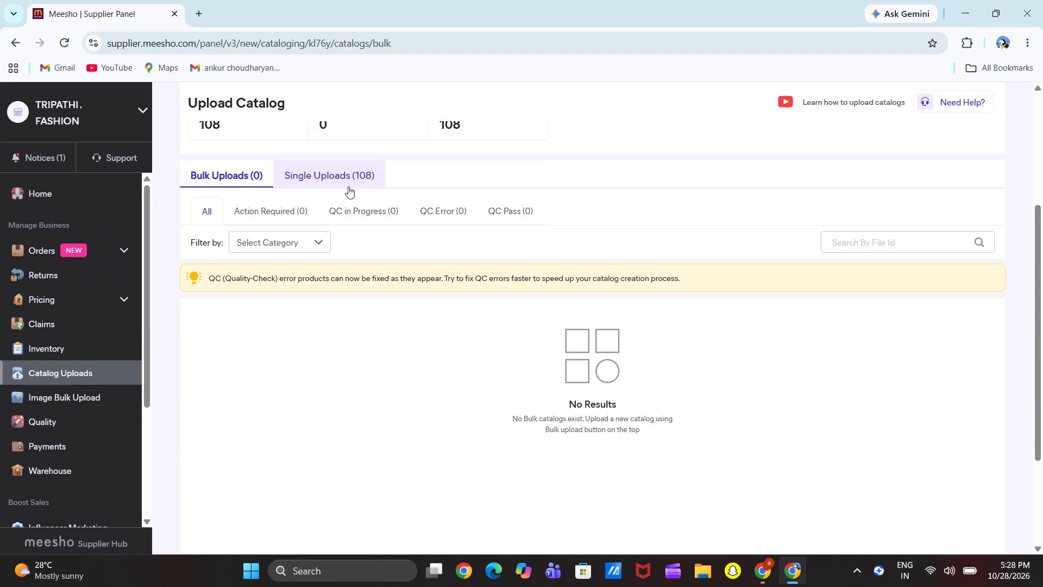
click(348, 186)
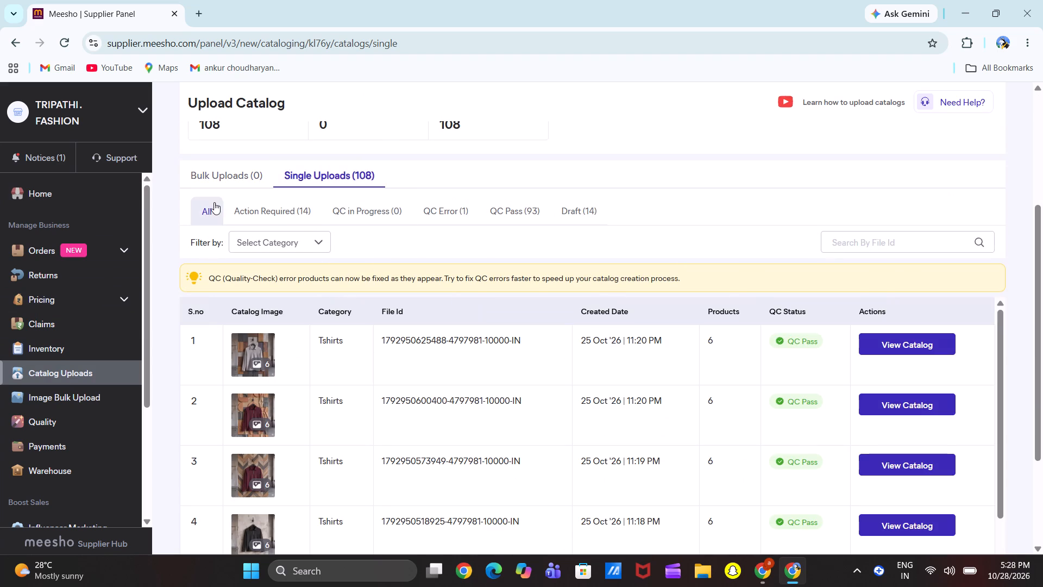
scroll(661, 322, up, 1)
click(928, 349)
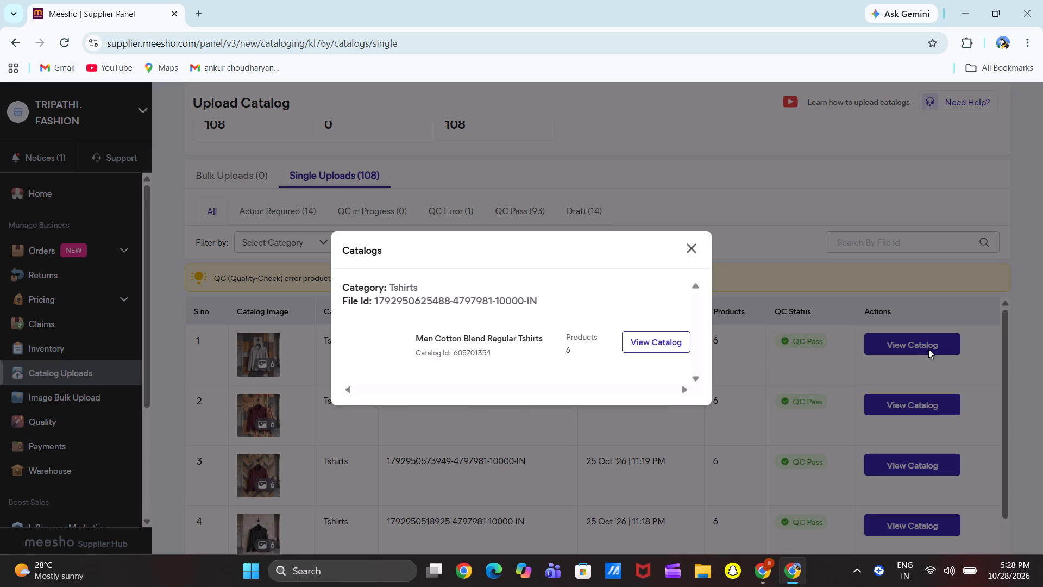
click(656, 332)
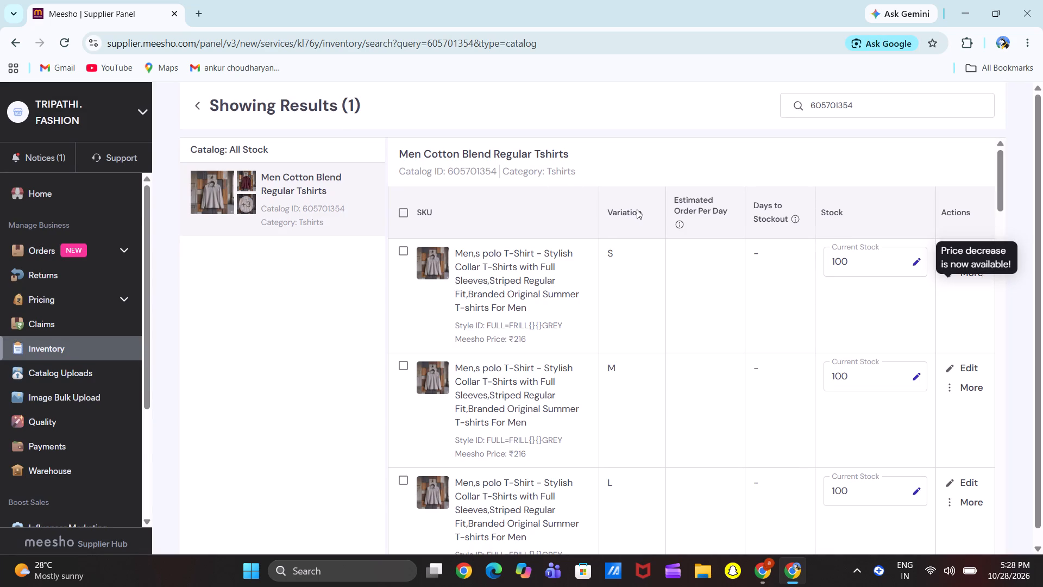
Open the size S entry of the grey T-shirt for editing and examine its prices, product details and other attributes.
click(960, 276)
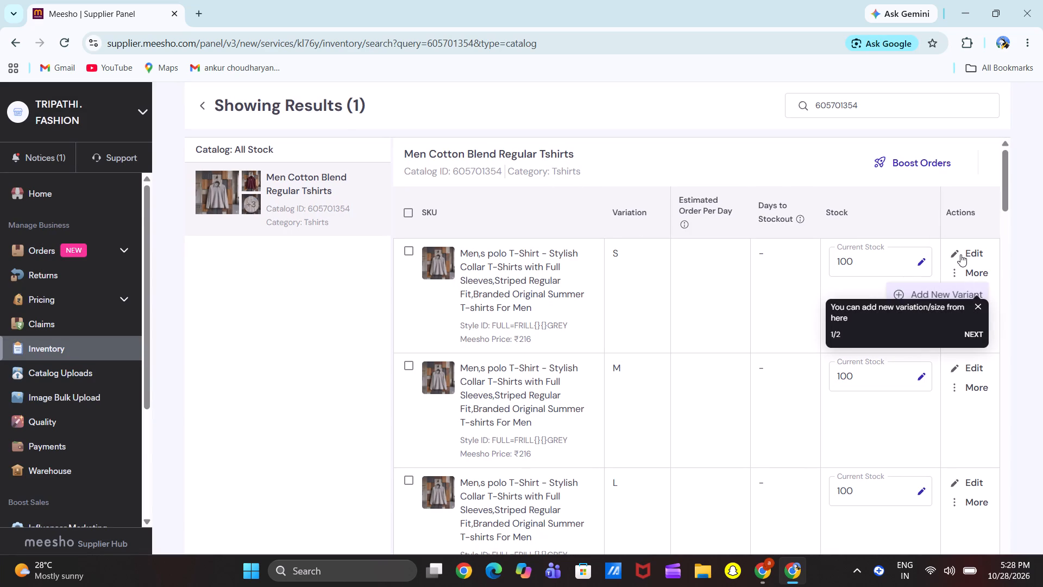
click(960, 254)
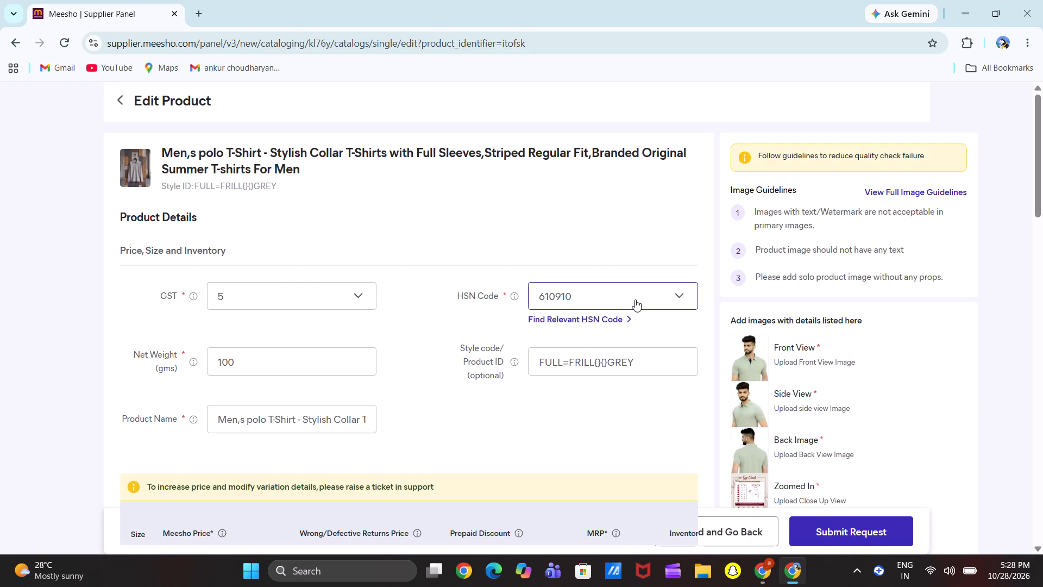
scroll(635, 299, down, 9)
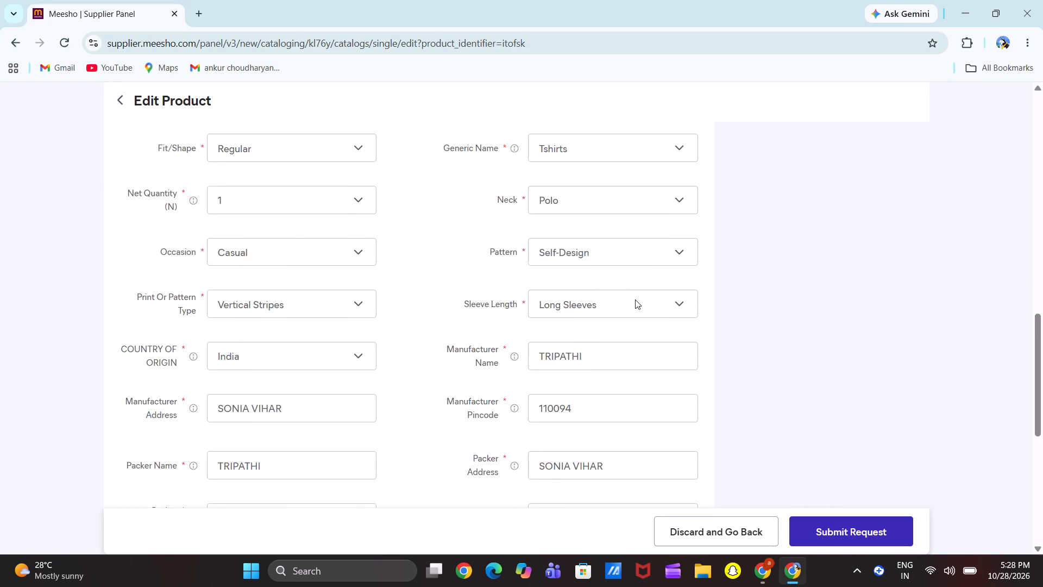
scroll(635, 299, down, 7)
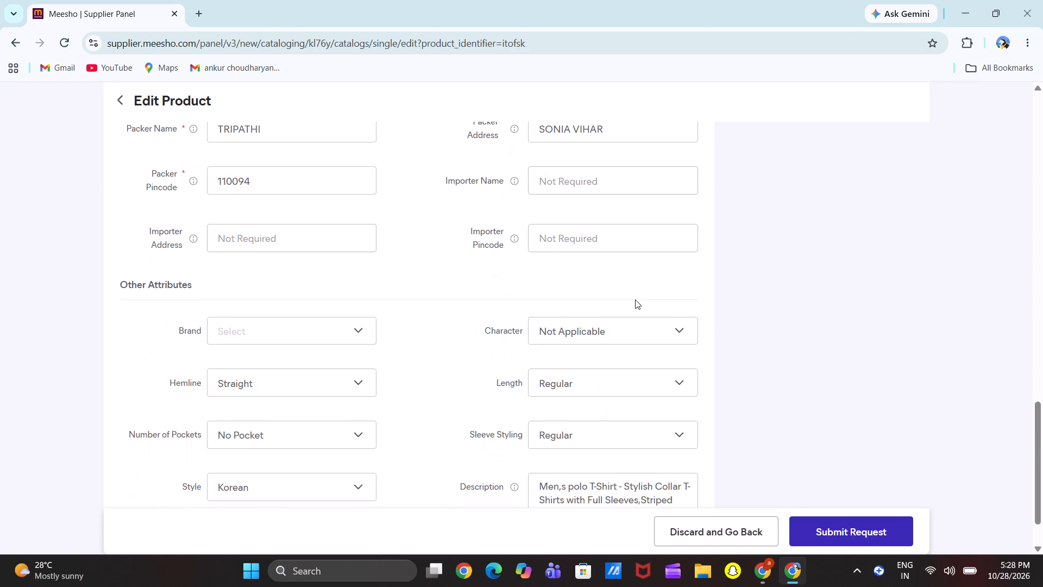
scroll(635, 299, down, 2)
scroll(412, 282, up, 5)
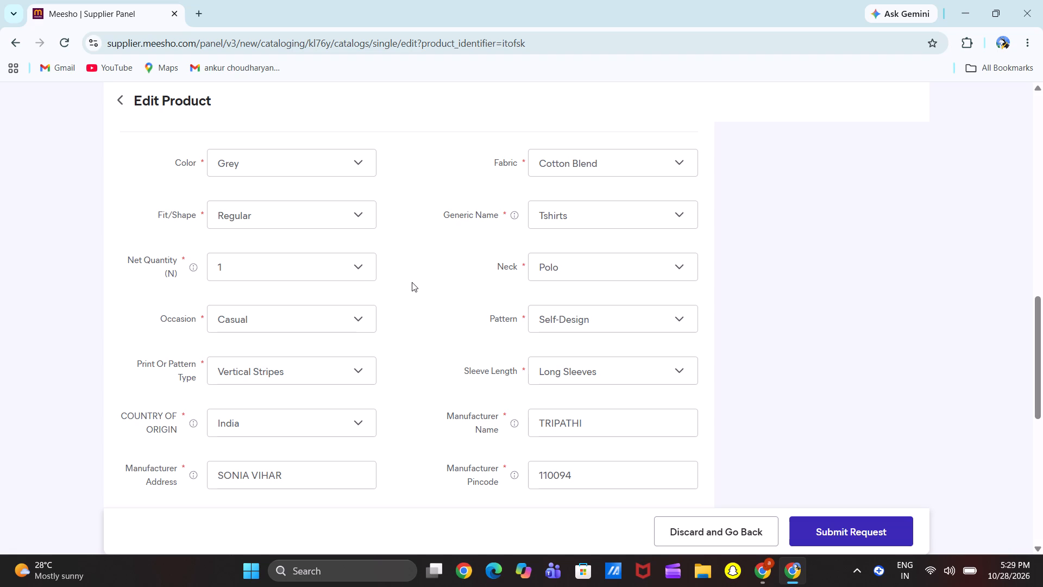
scroll(412, 282, up, 1)
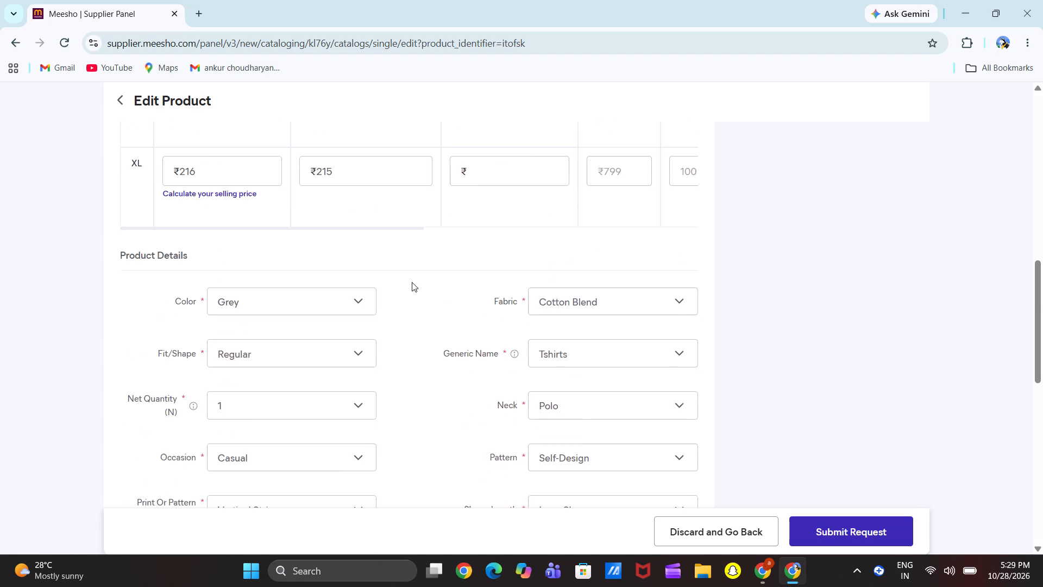
scroll(412, 282, up, 1)
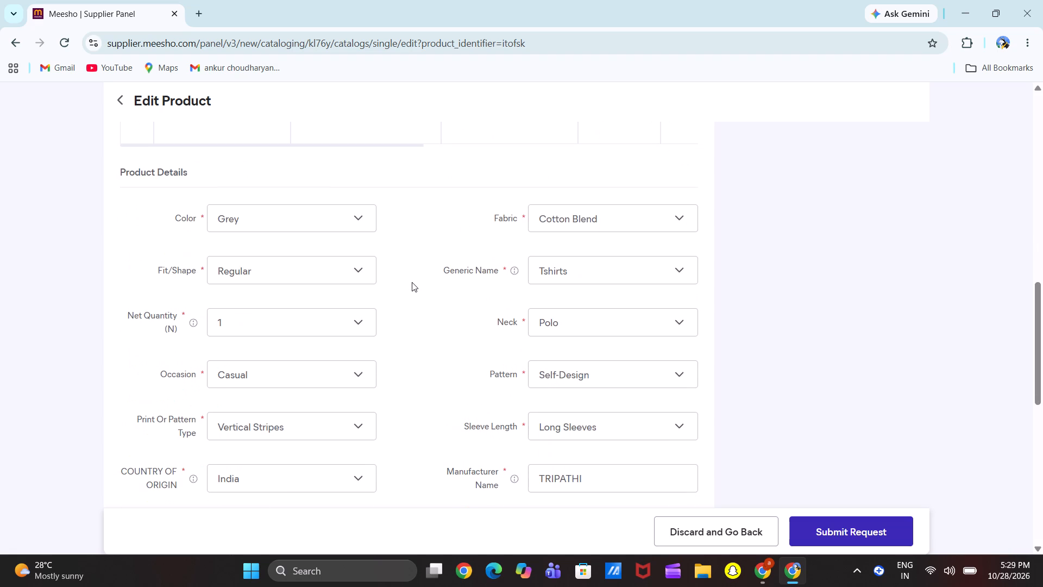
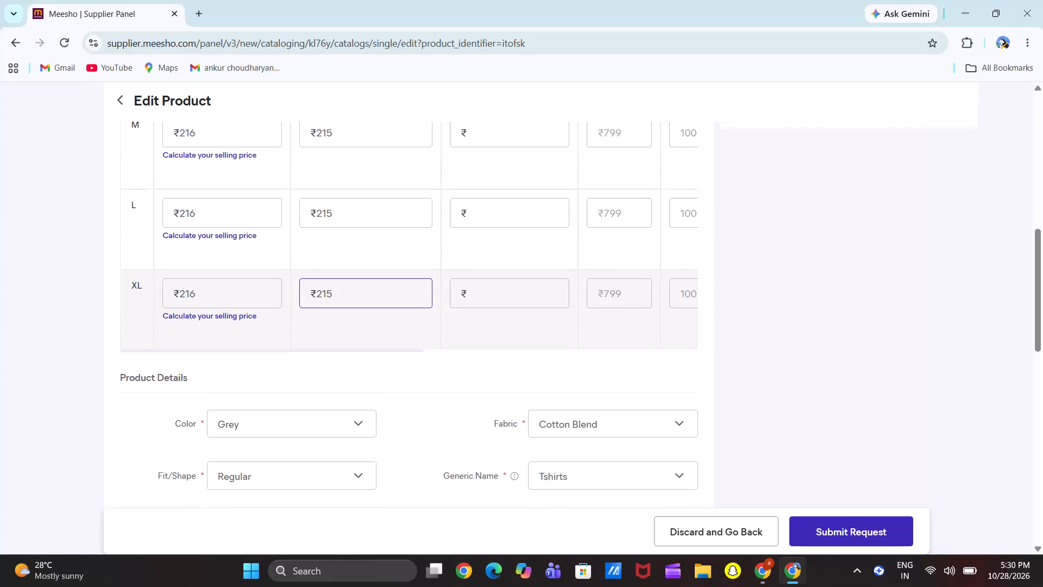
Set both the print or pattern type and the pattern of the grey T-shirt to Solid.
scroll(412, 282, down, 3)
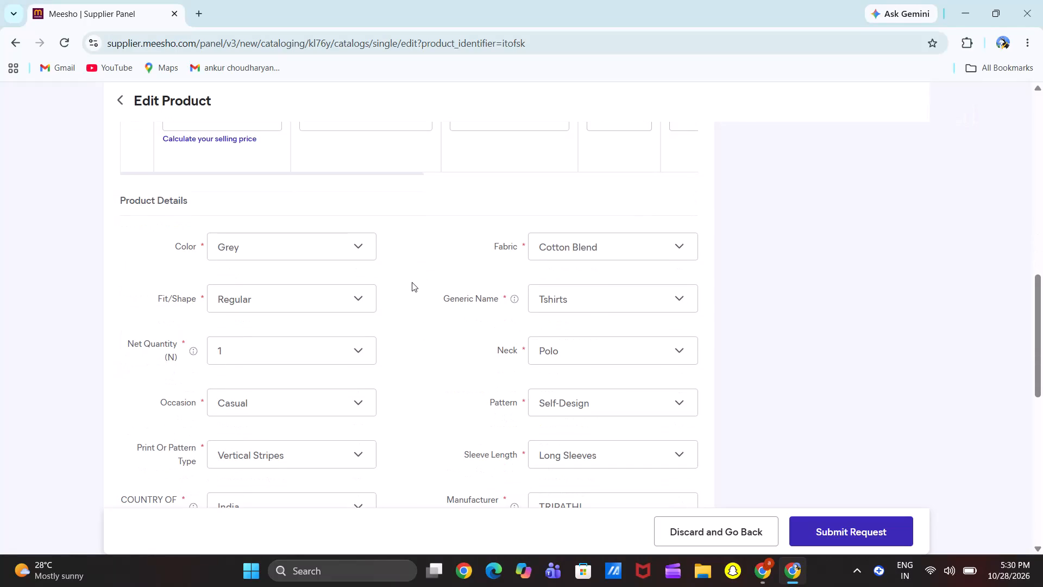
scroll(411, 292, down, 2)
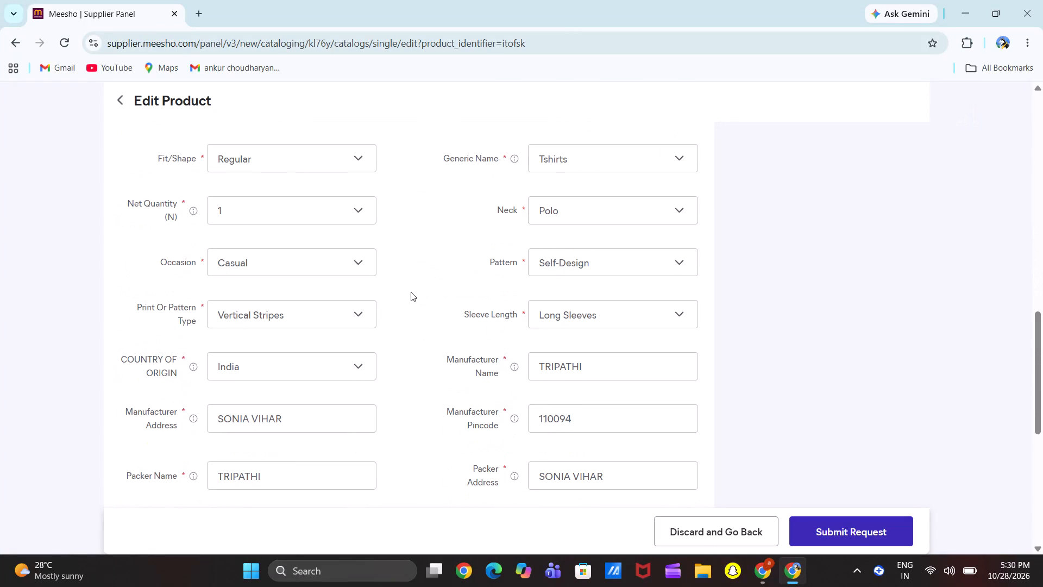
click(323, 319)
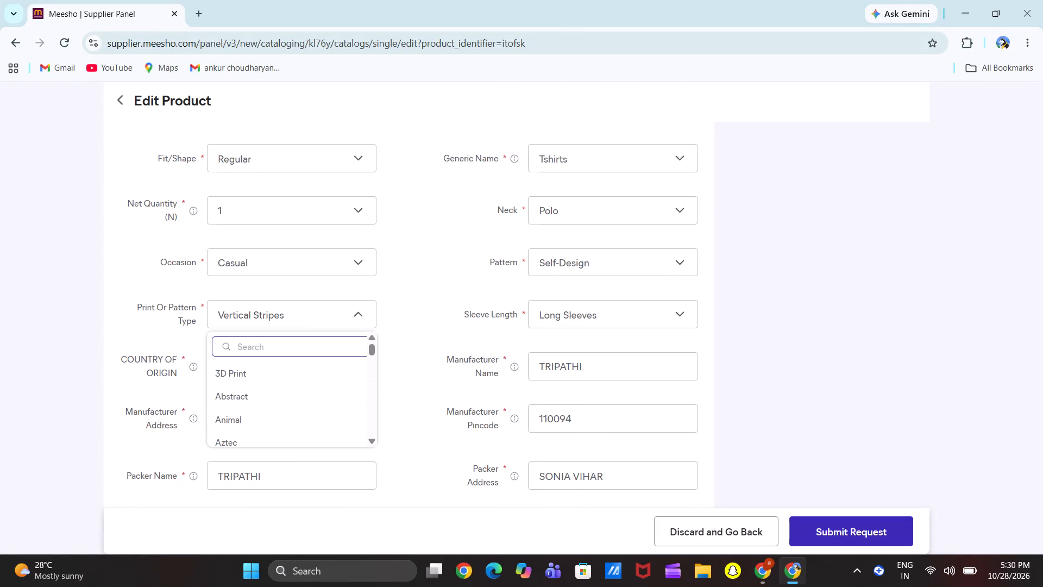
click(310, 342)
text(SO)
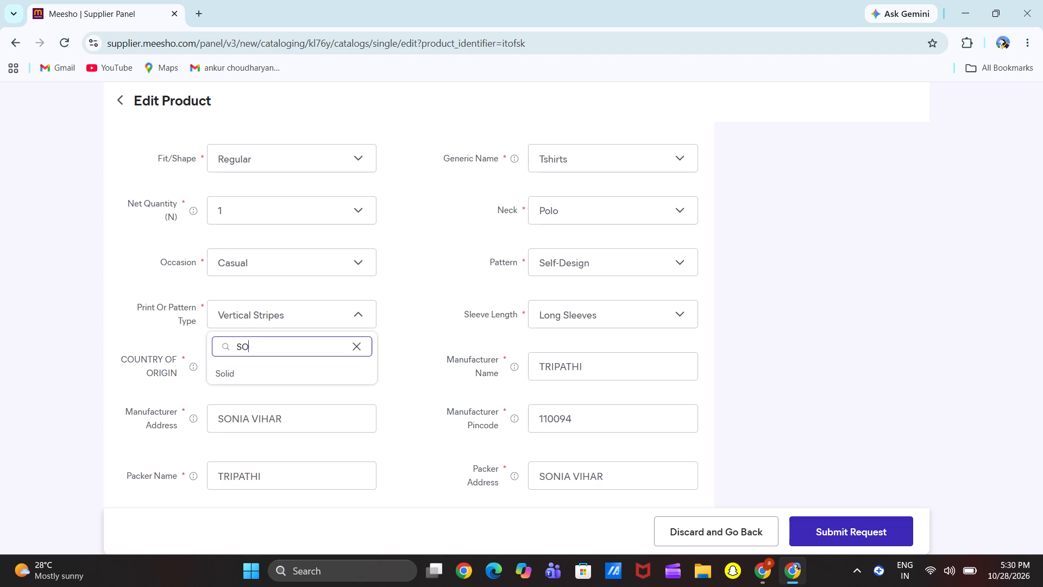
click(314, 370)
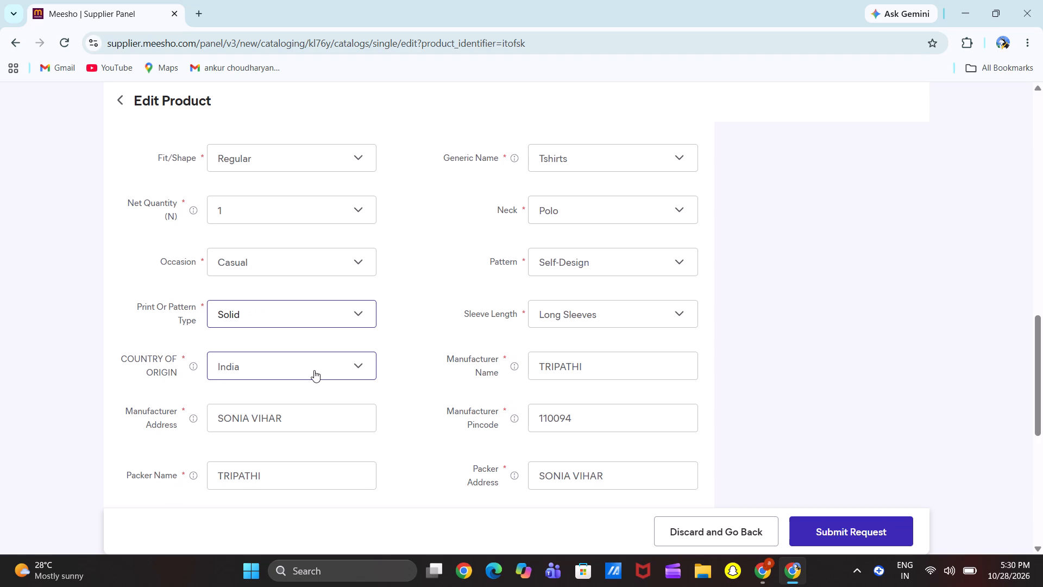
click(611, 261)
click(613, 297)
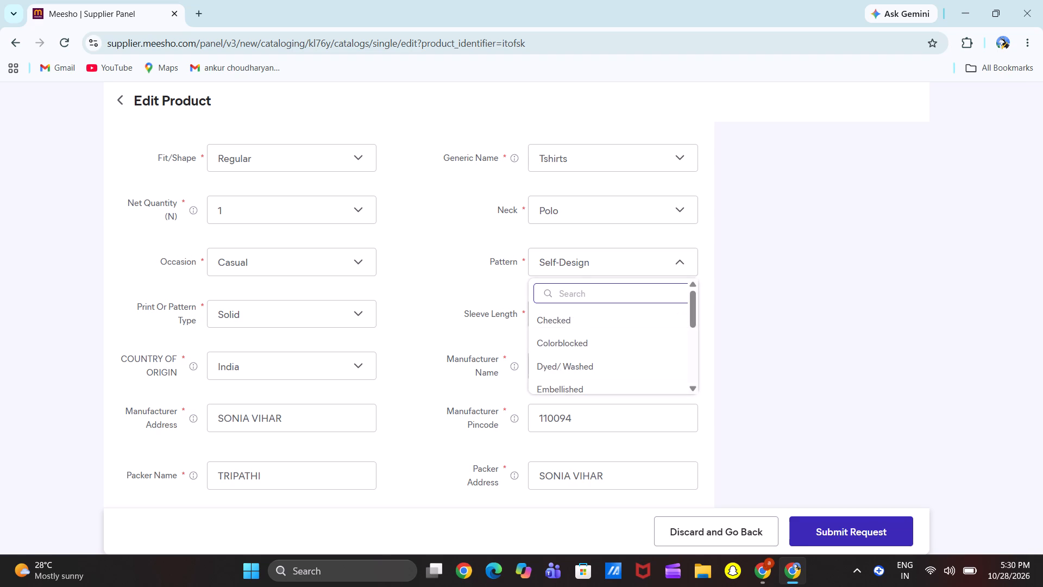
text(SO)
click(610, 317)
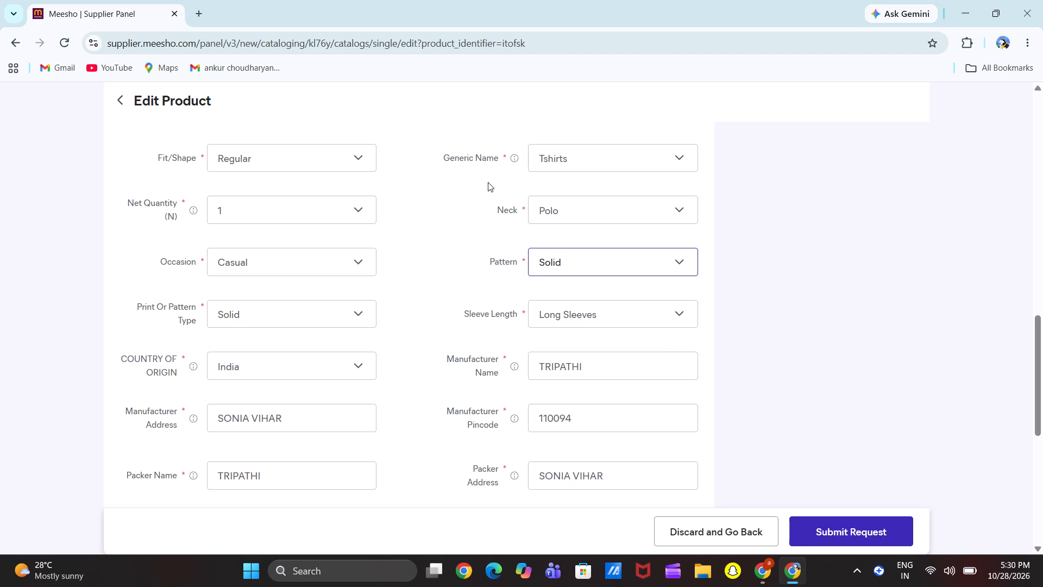
Examine the hemline and sleeve styling options, and the inventory, SKU and garment measurement columns of the size table.
scroll(488, 182, down, 6)
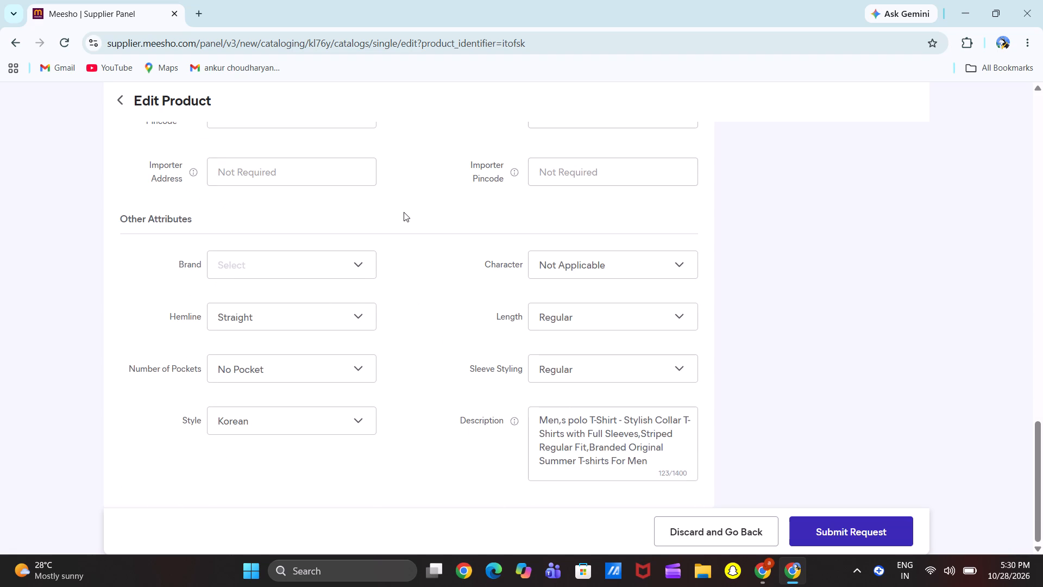
click(311, 312)
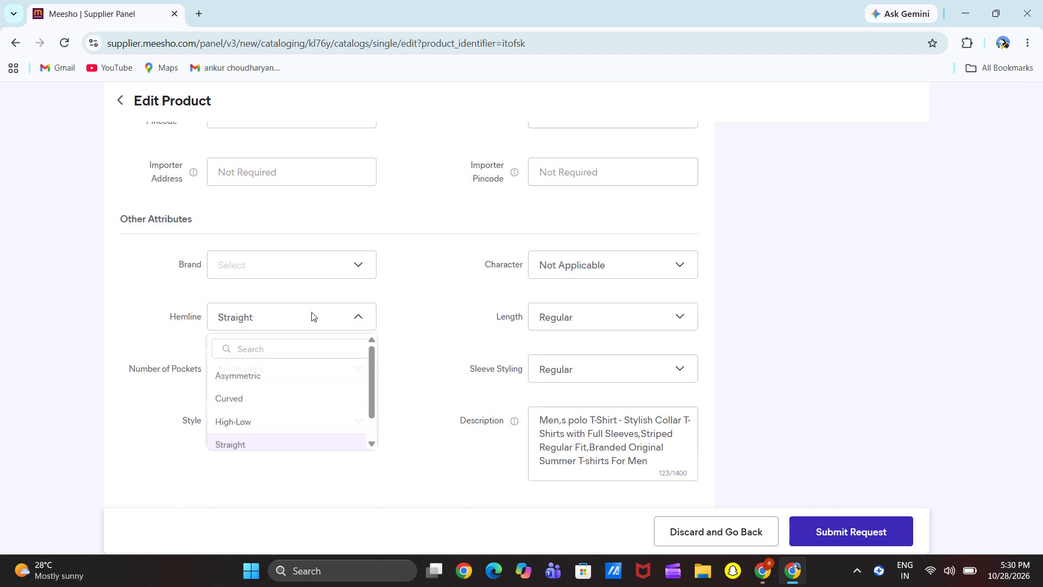
click(425, 320)
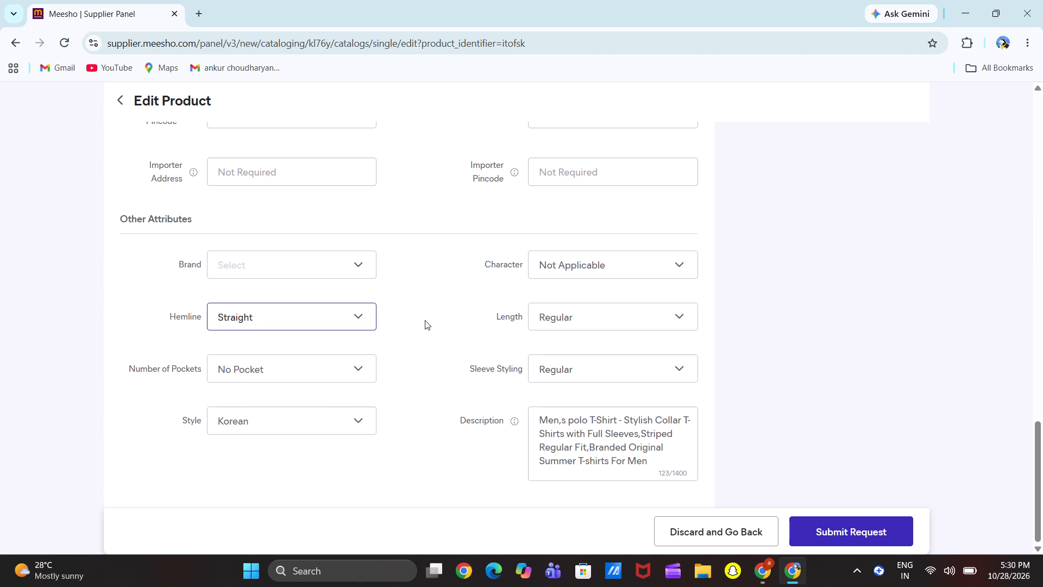
click(611, 379)
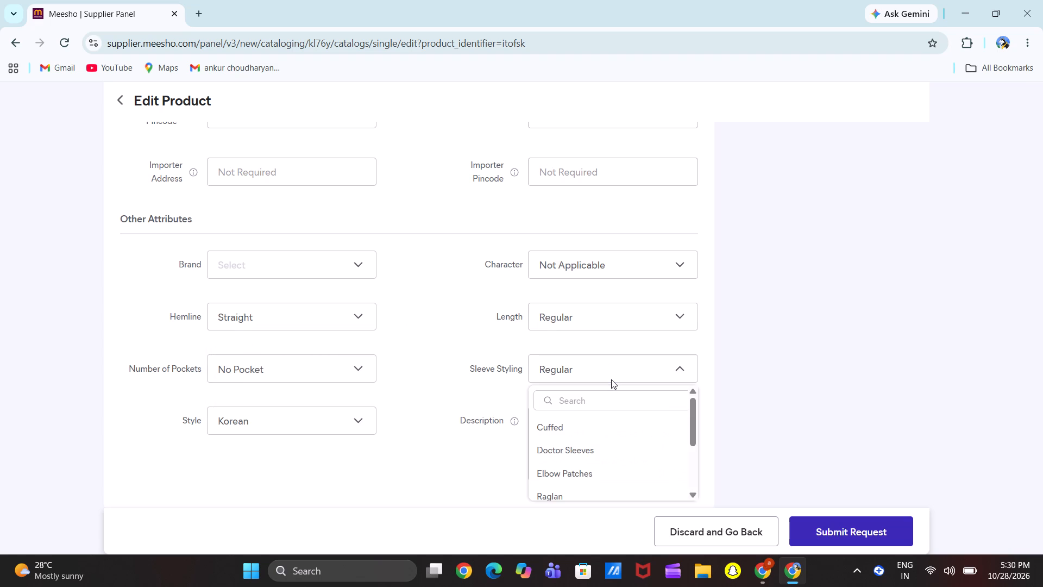
scroll(544, 450, down, 3)
click(458, 389)
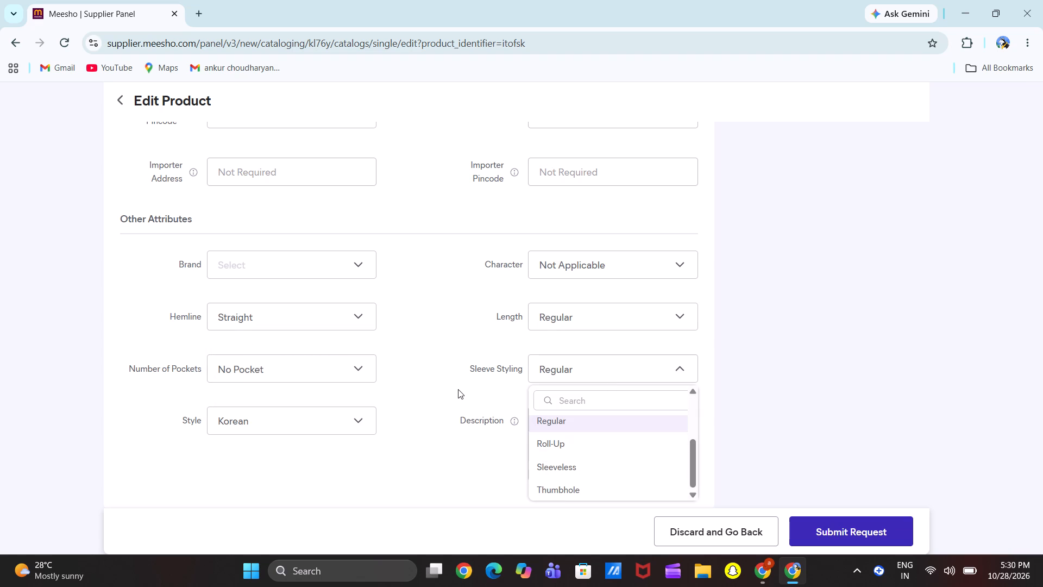
scroll(458, 389, up, 7)
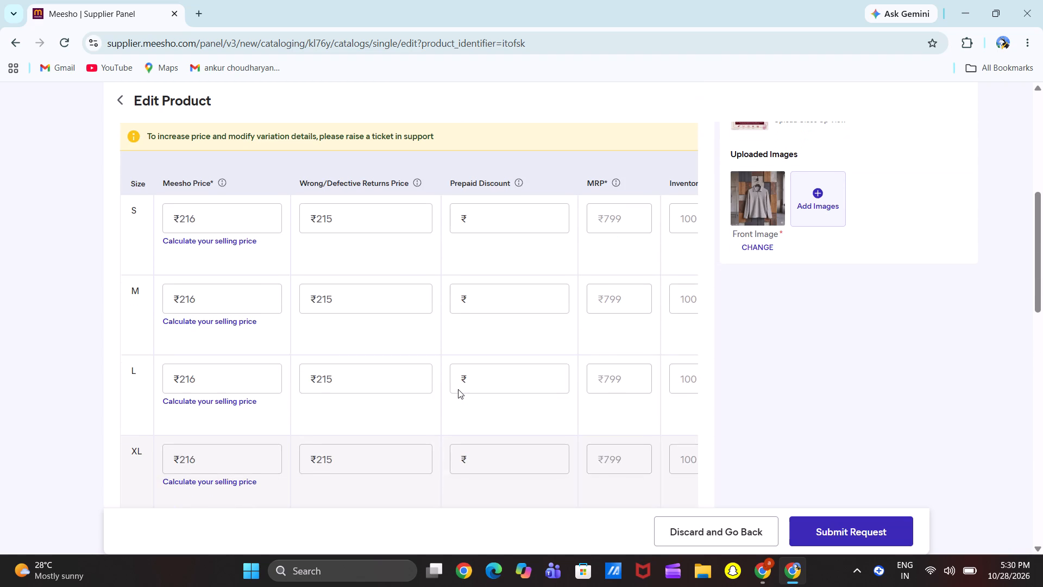
scroll(458, 389, up, 1)
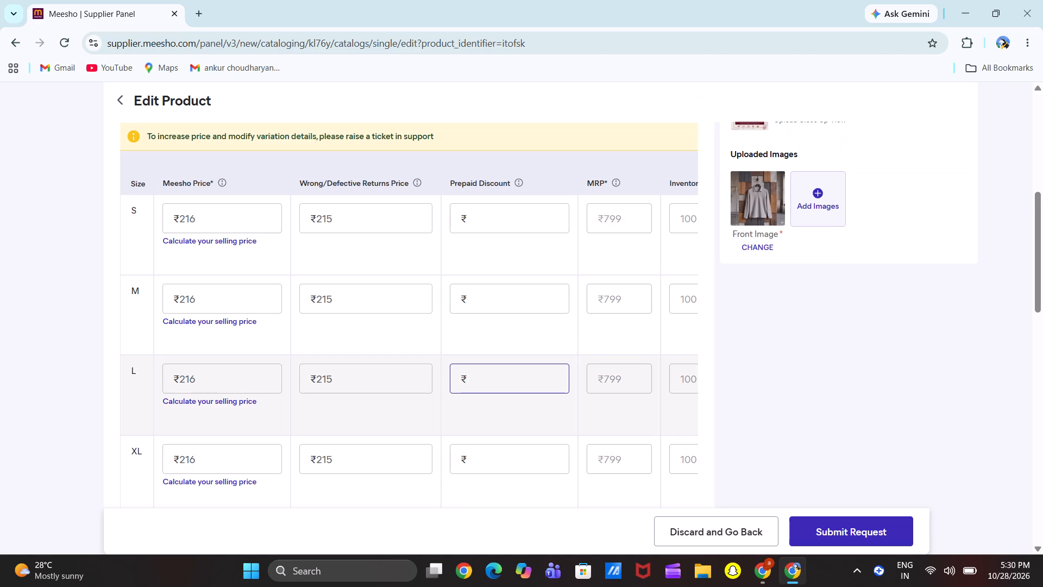
scroll(458, 389, left, 4)
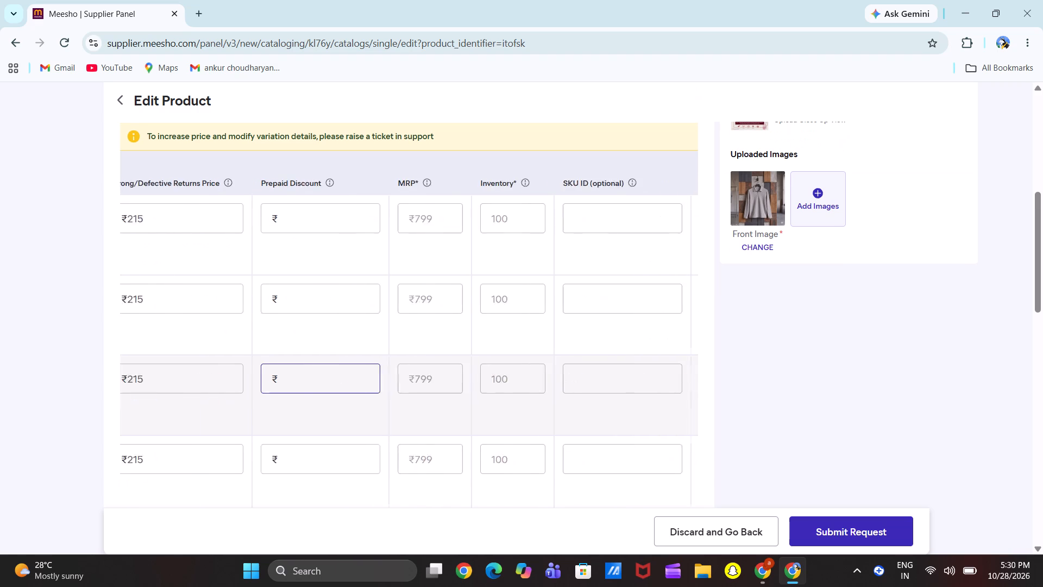
scroll(458, 389, left, 6)
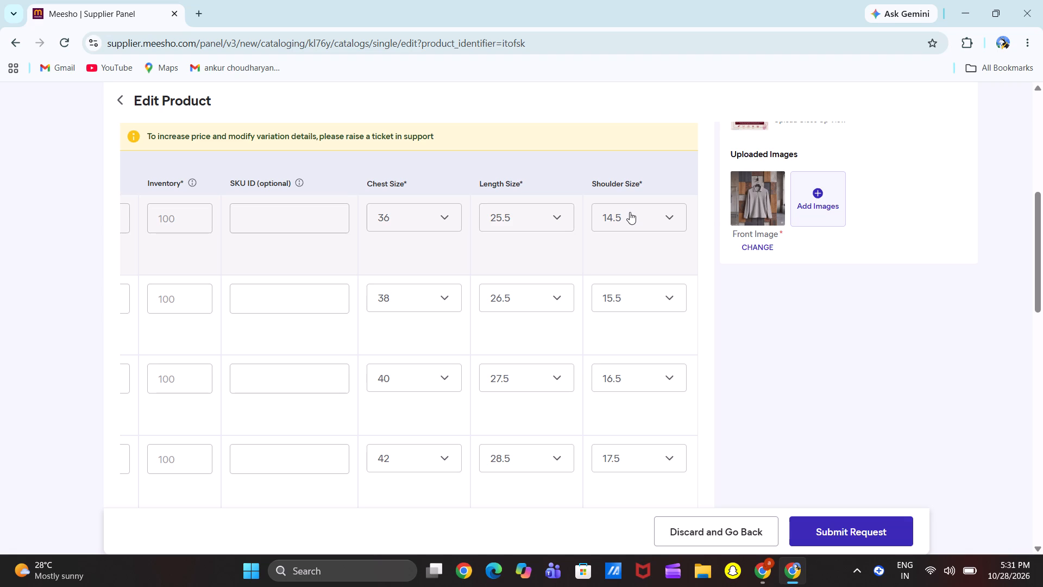
Close the supplier panel browser window without submitting the edit request, and close the remaining new-tab browser window.
click(1036, 3)
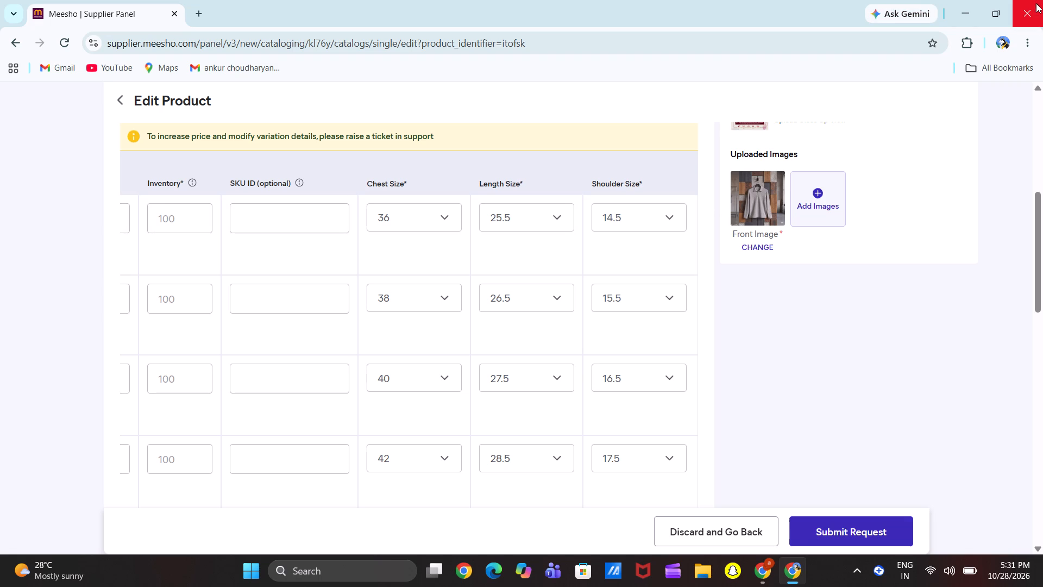
click(1010, 11)
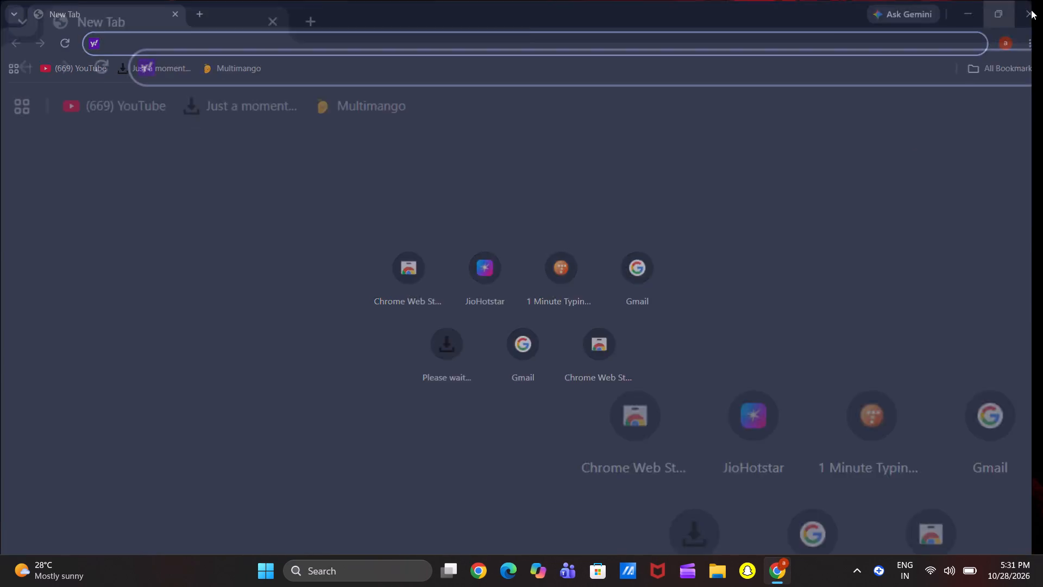
drag(1031, 10, 662, 29)
click(662, 29)
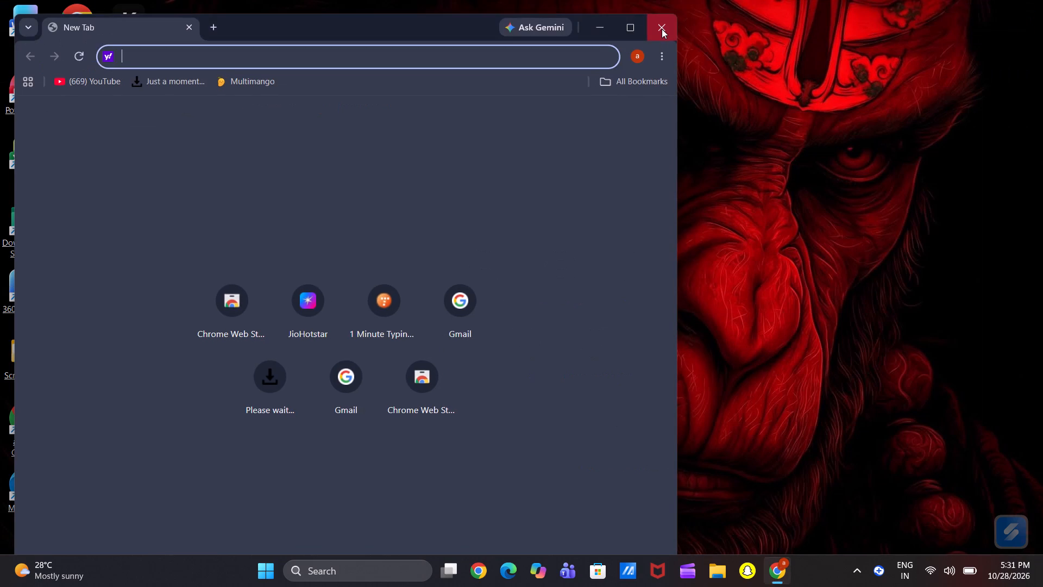
right_click(740, 197)
right_click(740, 197)
Shut down the PC.
click(275, 582)
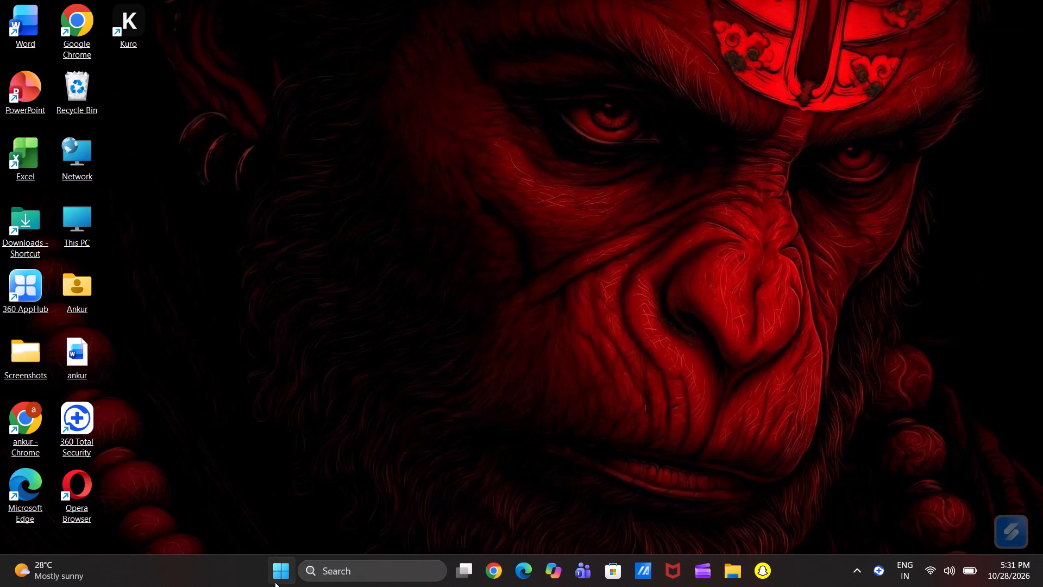
click(605, 522)
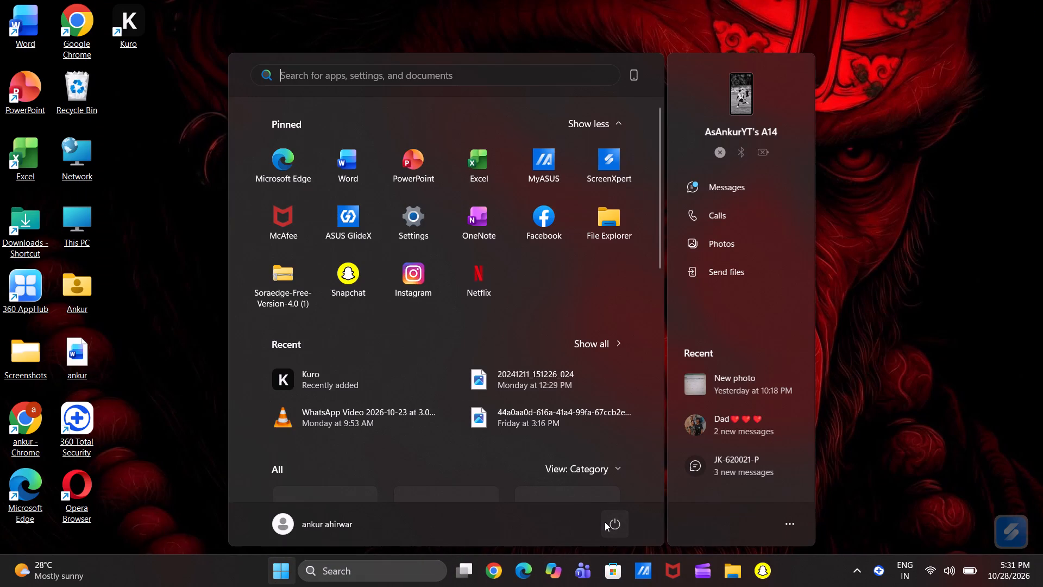
click(638, 483)
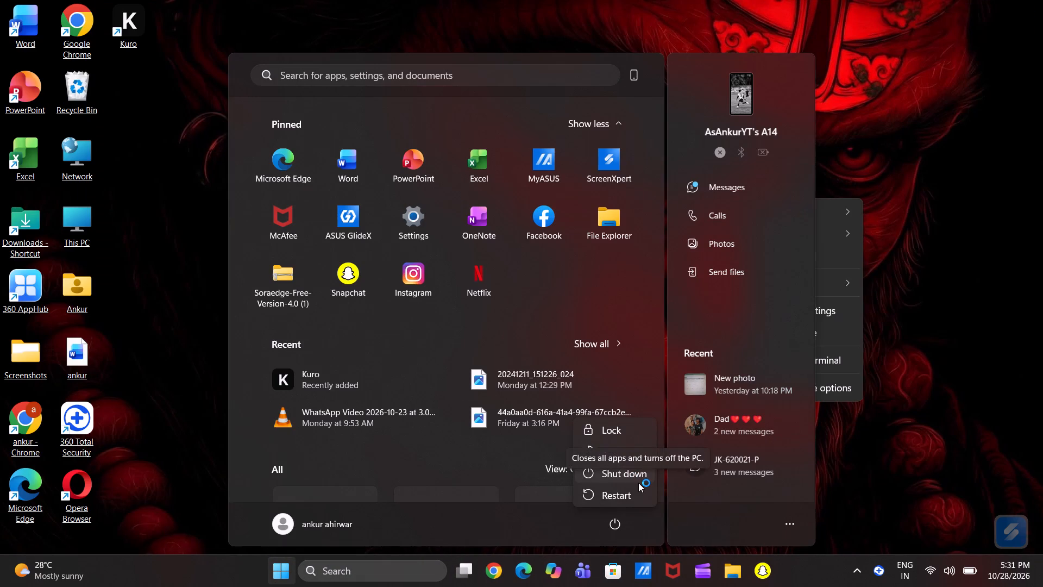